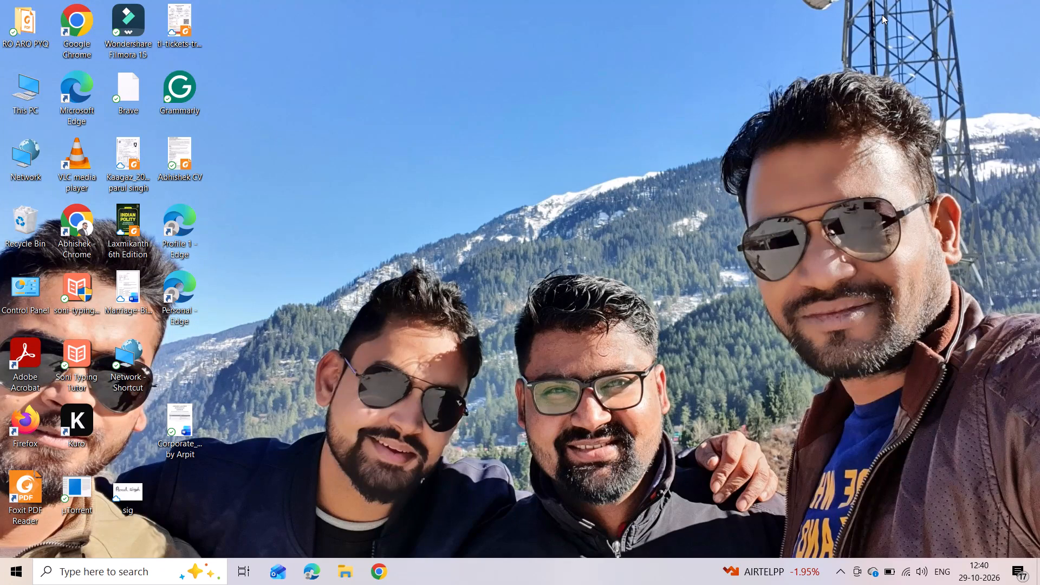
Open Google Chrome with the hbfdirect.com work profile and dismiss the offer to restore previous pages.
{"action": "scroll", "coordinate": [206, 283], "scroll_direction": "up", "scroll_amount": 1}
{"action": "double_click", "coordinate": [375, 563]}
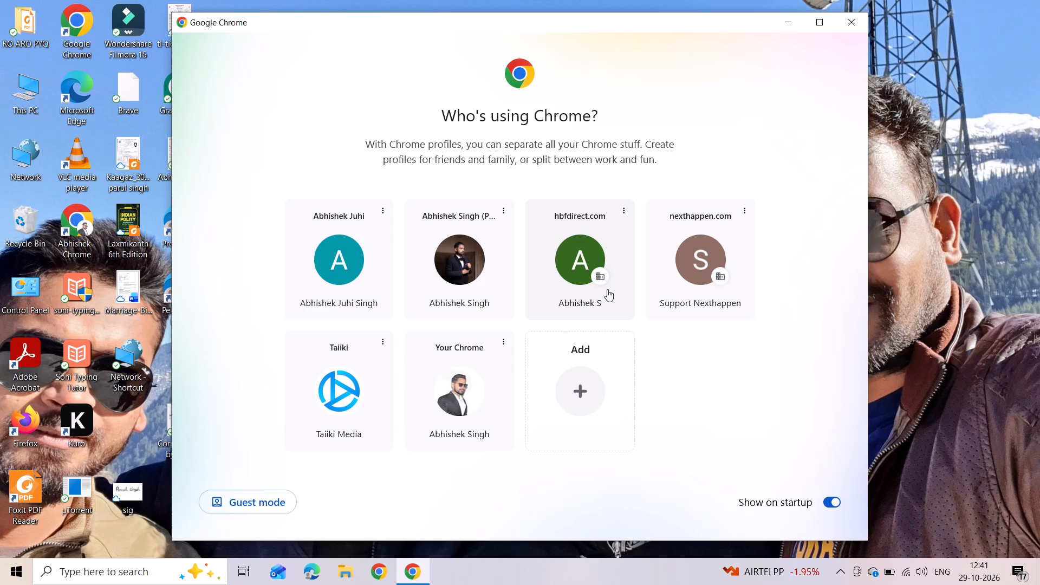
{"action": "left_click", "coordinate": [555, 265]}
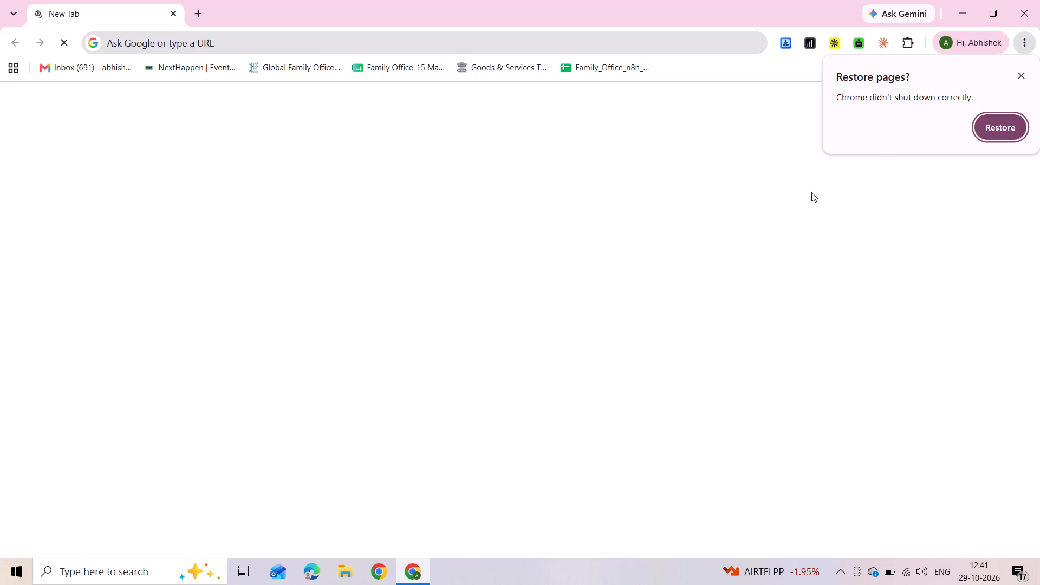
{"action": "double_click", "coordinate": [1025, 77]}
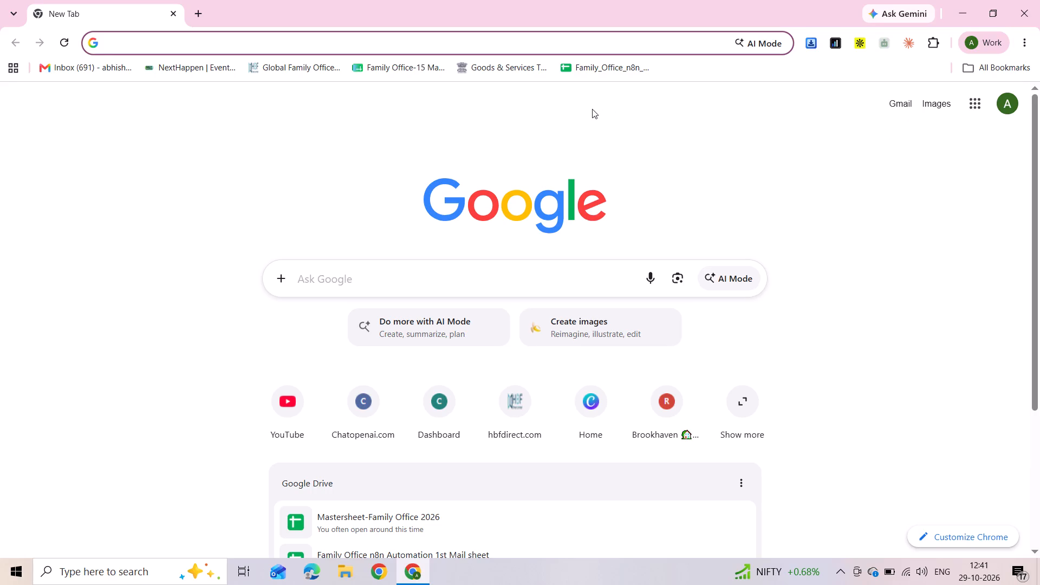
Go to the Complete CMS admin site at admin.connect195.com.
{"action": "type", "text": "connect"}
{"action": "key", "text": "Right"}
{"action": "key", "text": "Return"}
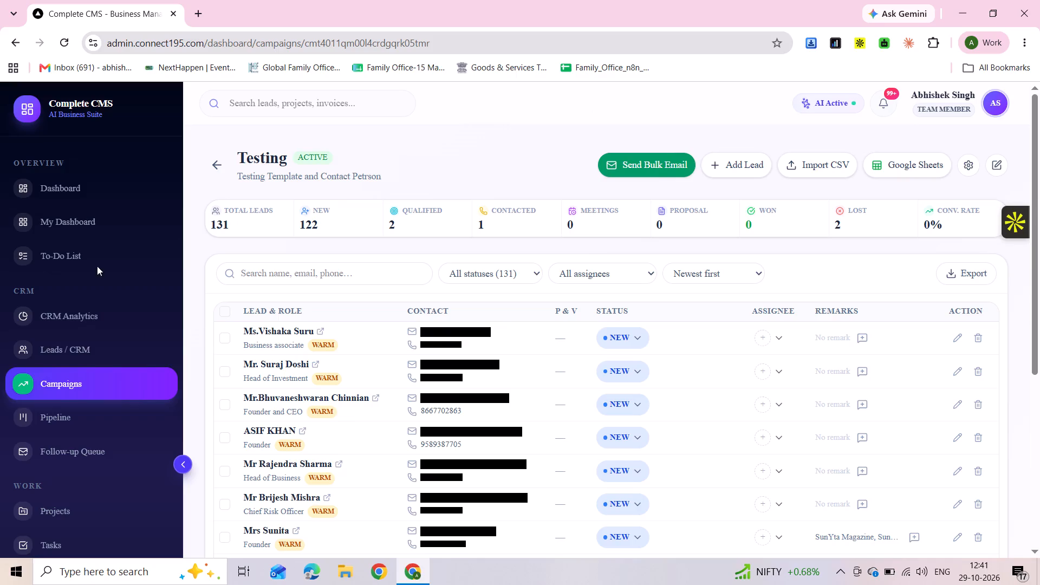
Open the Linkedin-family-office-leads campaign from the CRM campaign list.
{"action": "left_click", "coordinate": [85, 367]}
{"action": "left_click", "coordinate": [93, 384]}
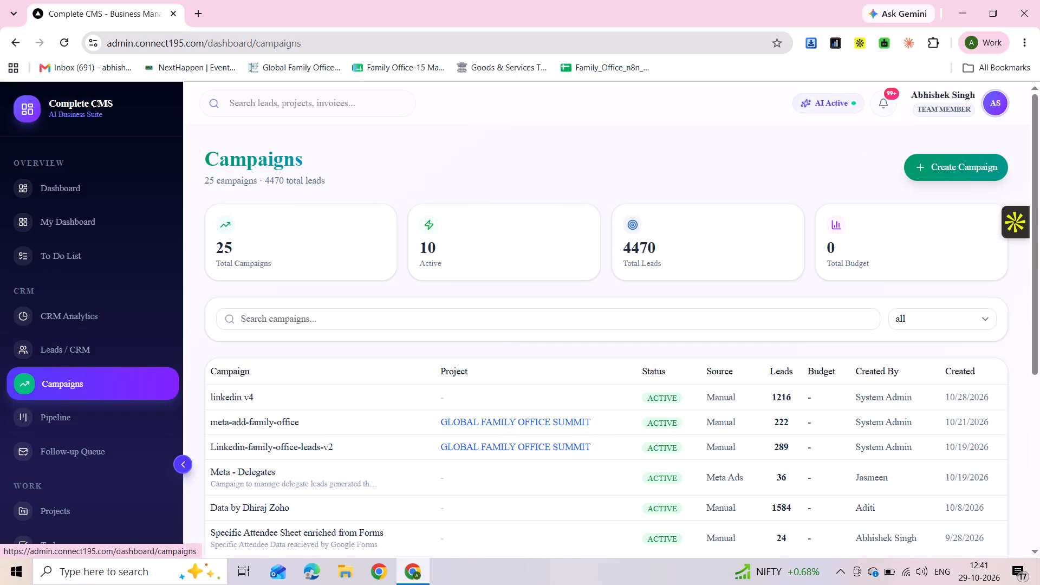
{"action": "scroll", "coordinate": [304, 465], "scroll_direction": "down", "scroll_amount": 2}
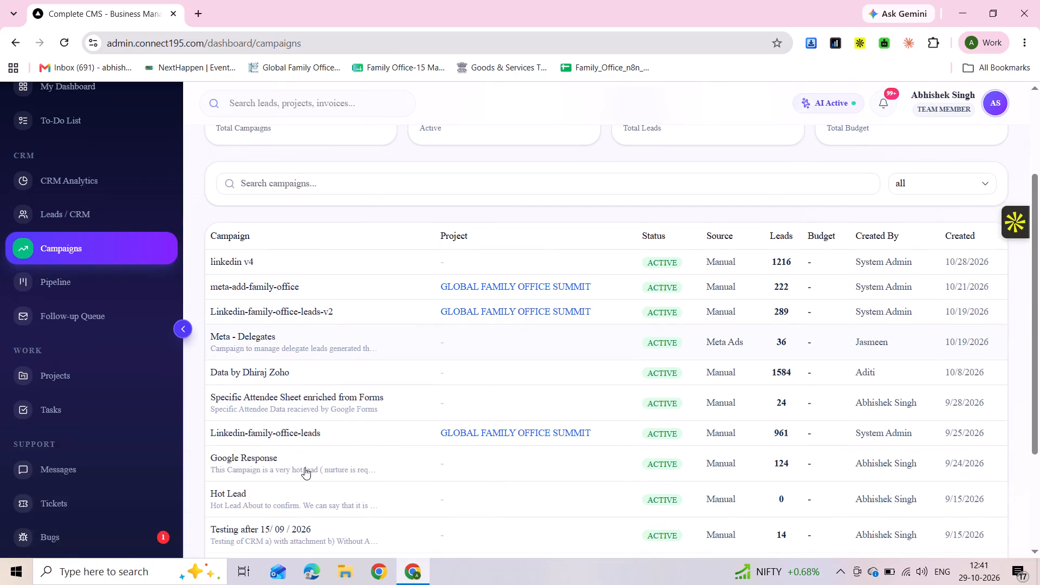
{"action": "left_click", "coordinate": [306, 432]}
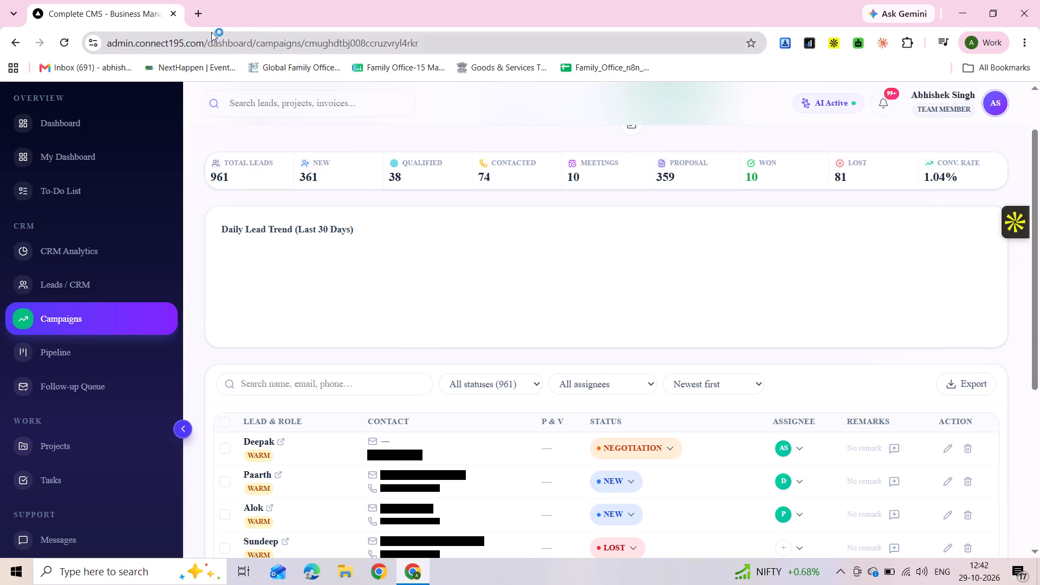
Filter the campaign's leads to those assigned to the signed-in team member with the status New.
{"action": "scroll", "coordinate": [538, 298], "scroll_direction": "down", "scroll_amount": 2}
{"action": "scroll", "coordinate": [529, 292], "scroll_direction": "up", "scroll_amount": 3}
{"action": "scroll", "coordinate": [529, 292], "scroll_direction": "down", "scroll_amount": 3}
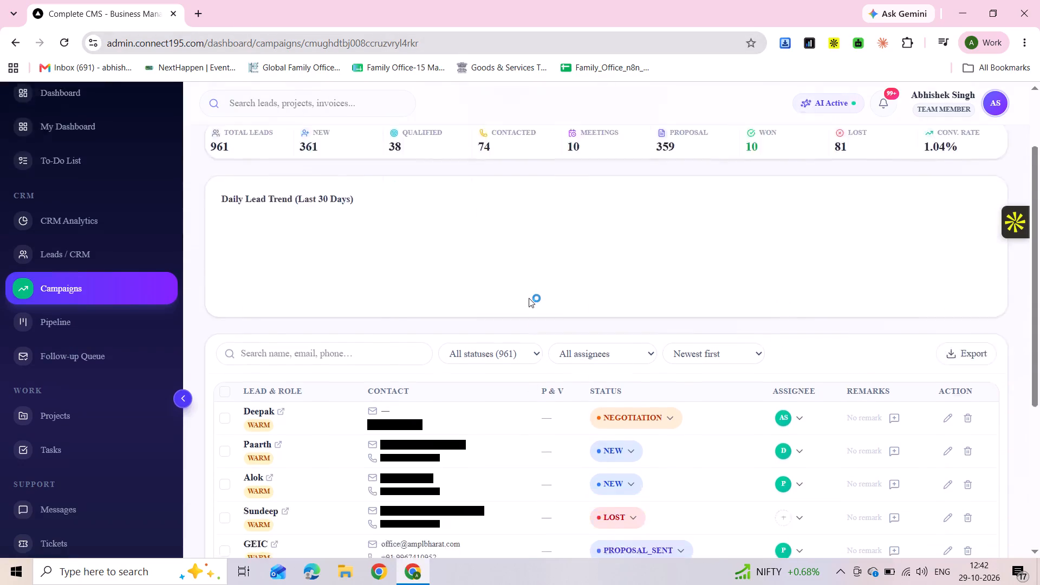
{"action": "left_click", "coordinate": [497, 242]}
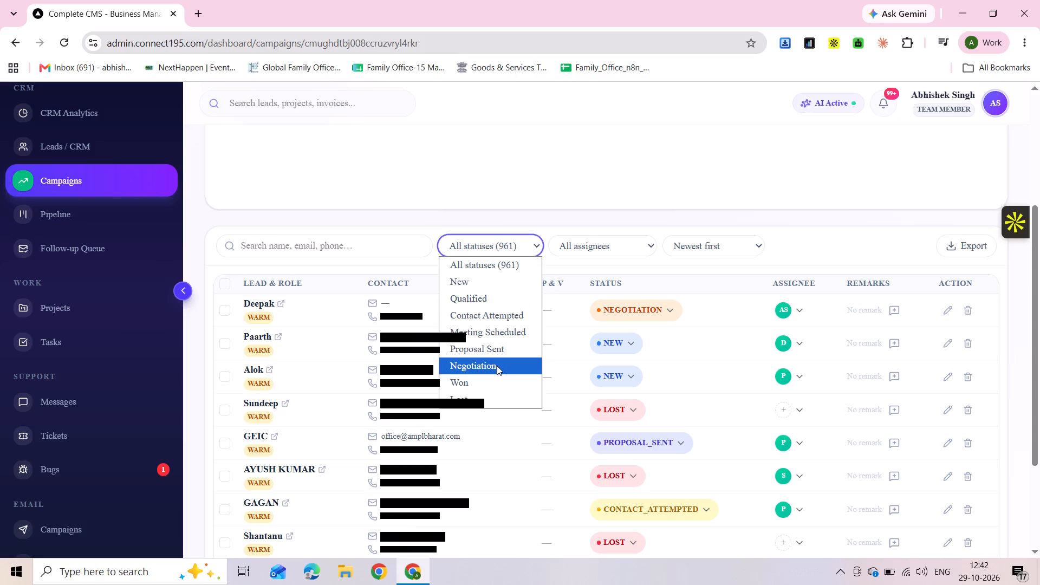
{"action": "left_click", "coordinate": [597, 242]}
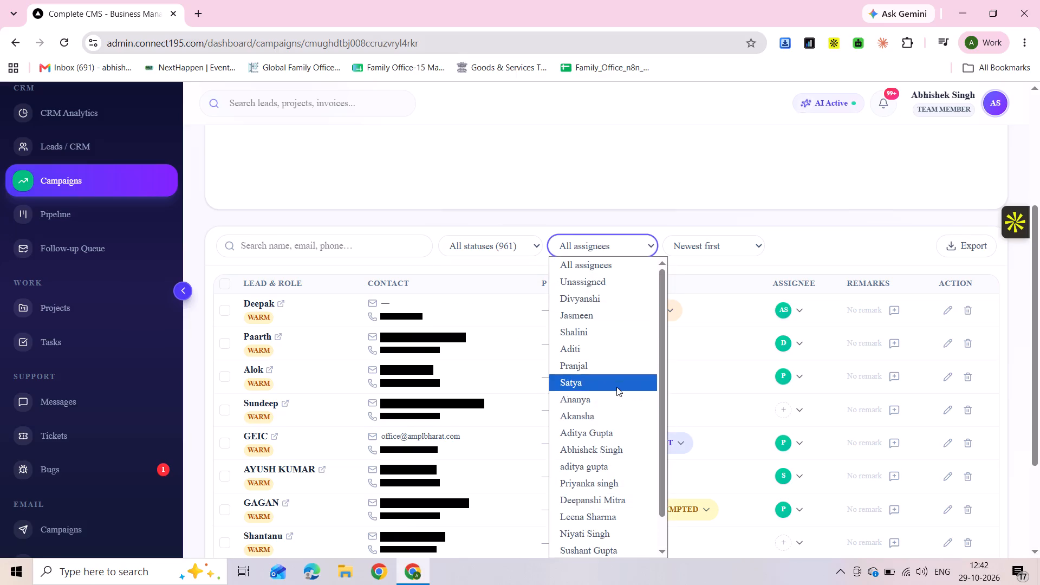
{"action": "left_click", "coordinate": [599, 453]}
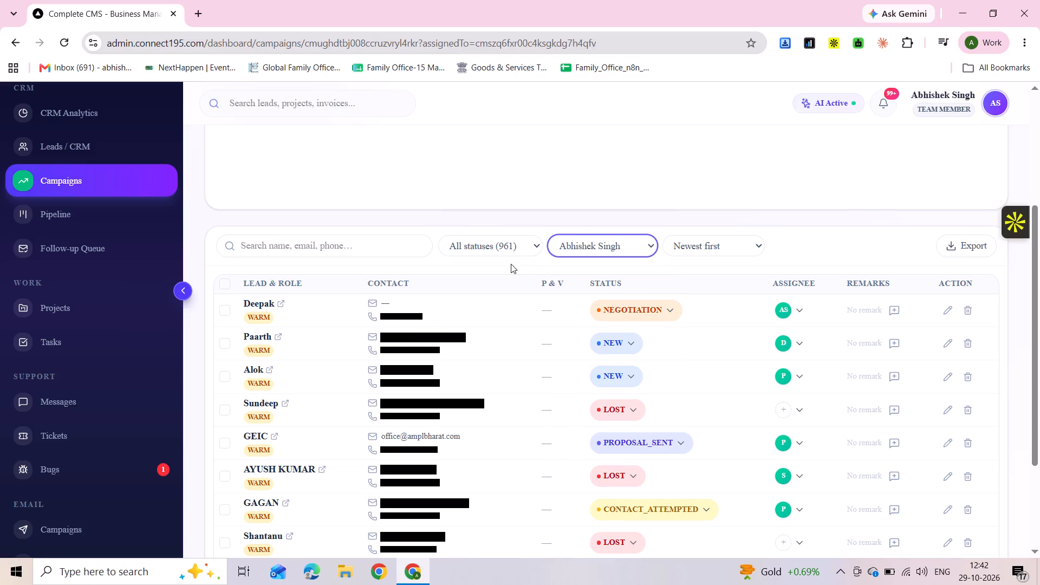
{"action": "left_click", "coordinate": [501, 250]}
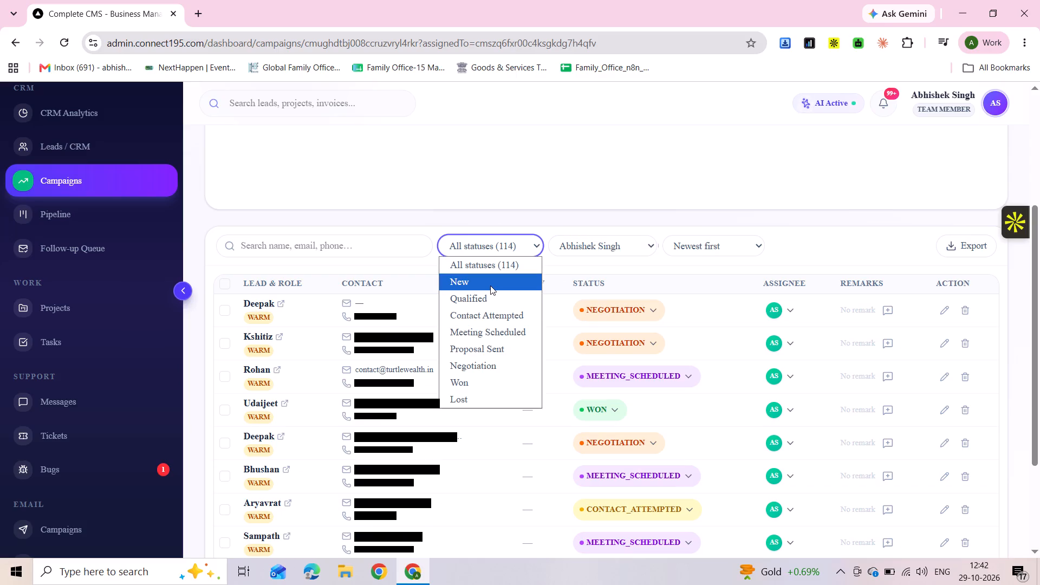
{"action": "left_click", "coordinate": [490, 285]}
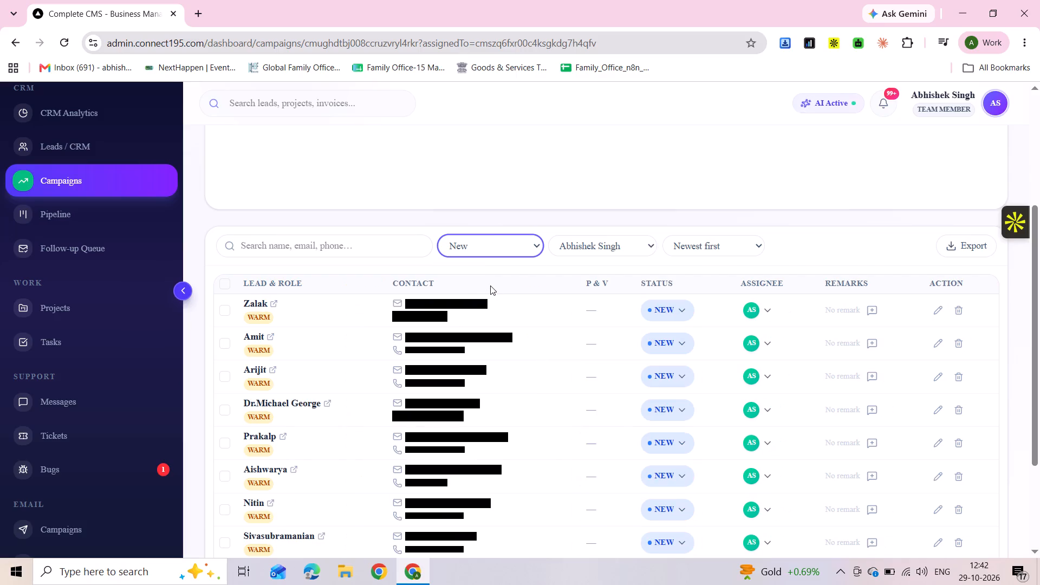
Look through the filtered list of New leads down to its page controls.
{"action": "scroll", "coordinate": [495, 317], "scroll_direction": "down", "scroll_amount": 1}
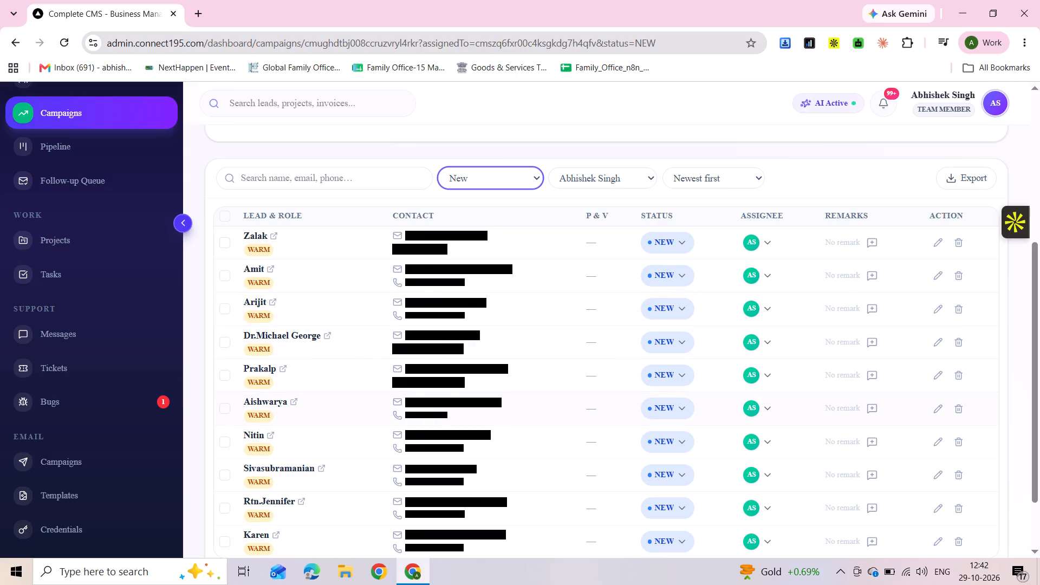
{"action": "scroll", "coordinate": [489, 405], "scroll_direction": "up", "scroll_amount": 7}
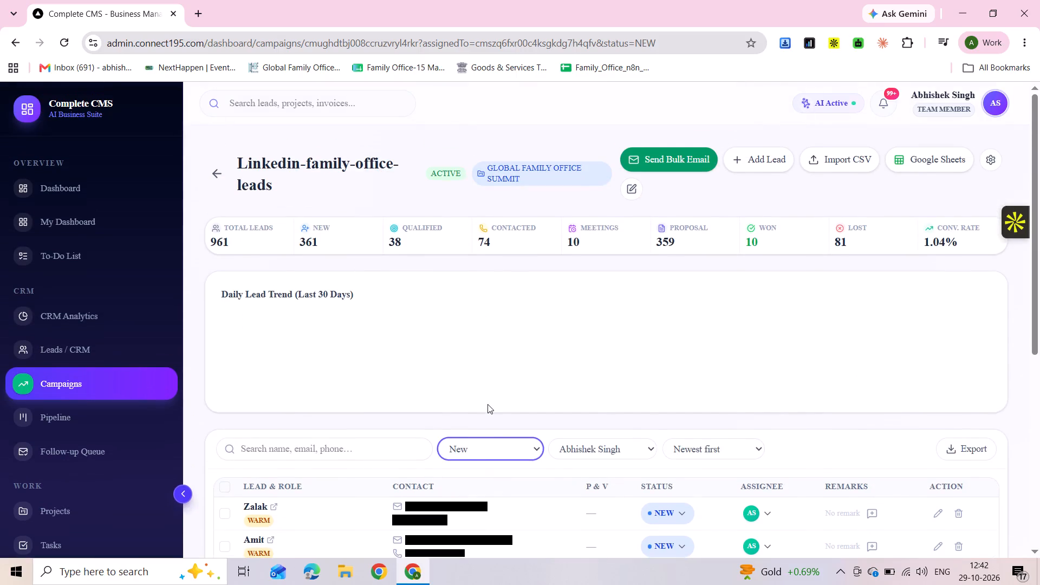
{"action": "scroll", "coordinate": [487, 404], "scroll_direction": "down", "scroll_amount": 4}
{"action": "scroll", "coordinate": [486, 406], "scroll_direction": "up", "scroll_amount": 4}
{"action": "scroll", "coordinate": [486, 406], "scroll_direction": "down", "scroll_amount": 8}
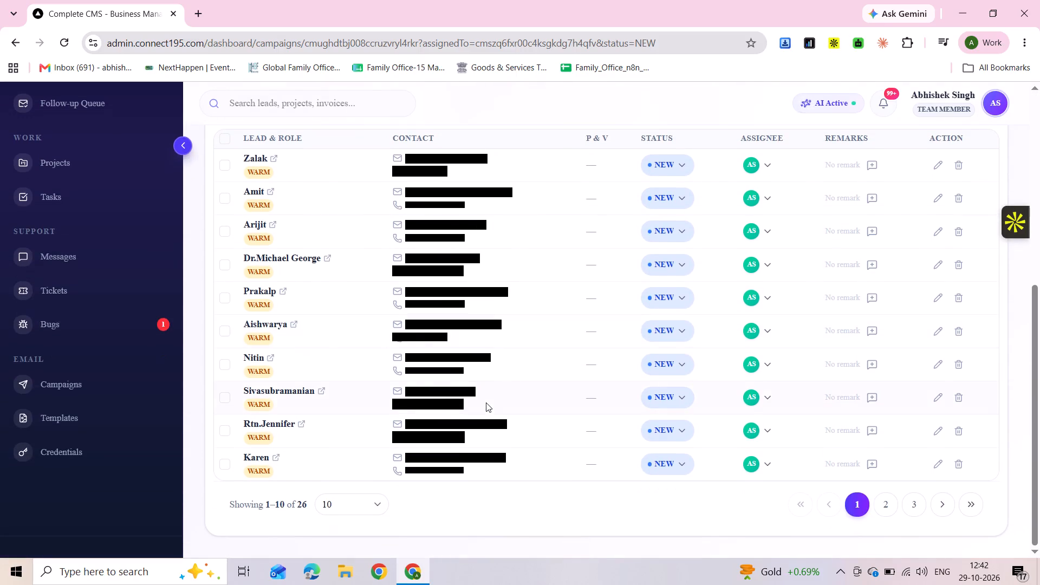
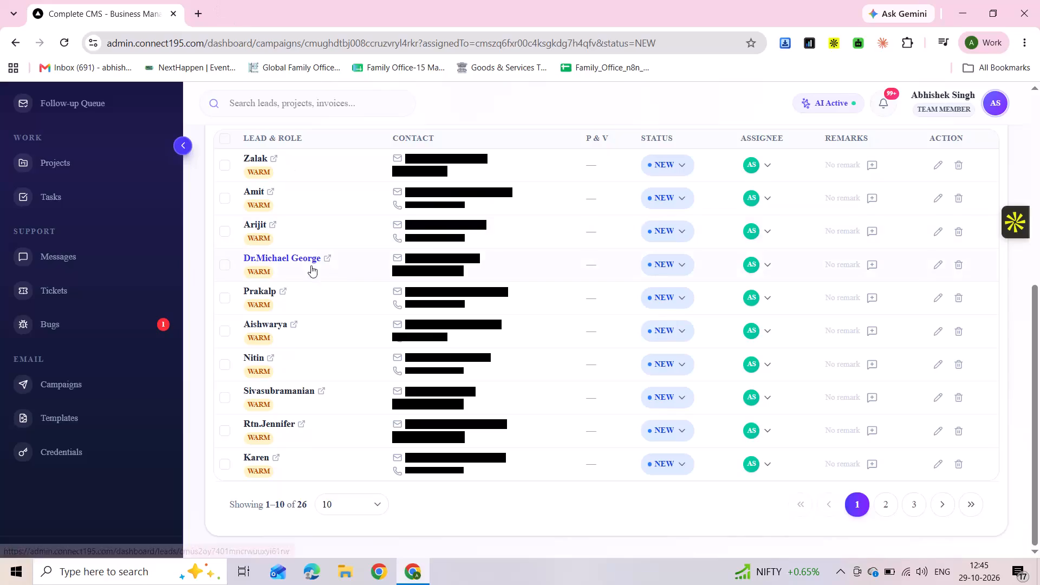
Search for WhatsApp in a new browser tab.
{"action": "scroll", "coordinate": [296, 275], "scroll_direction": "up", "scroll_amount": 5}
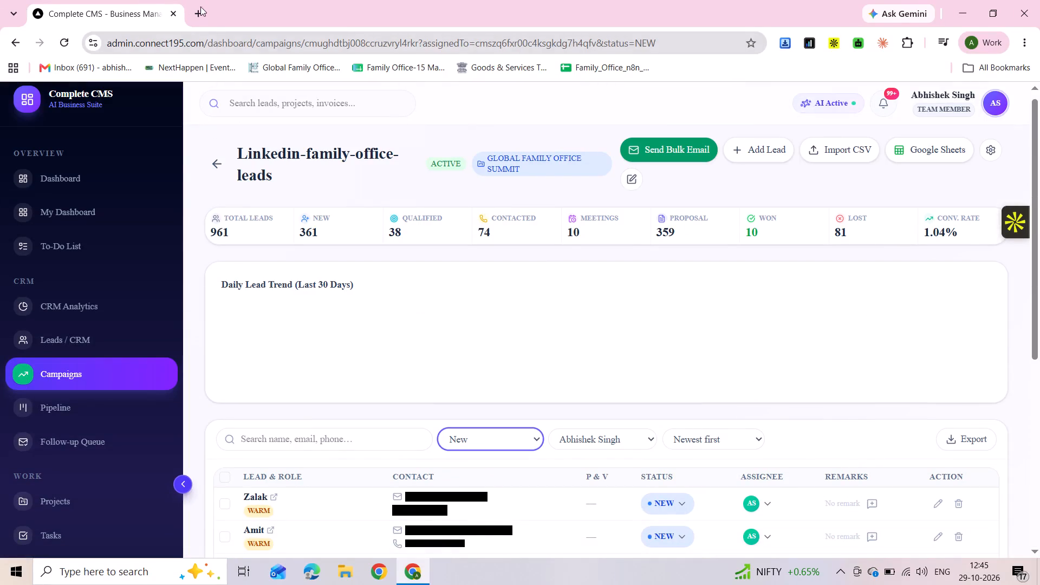
{"action": "double_click", "coordinate": [197, 9]}
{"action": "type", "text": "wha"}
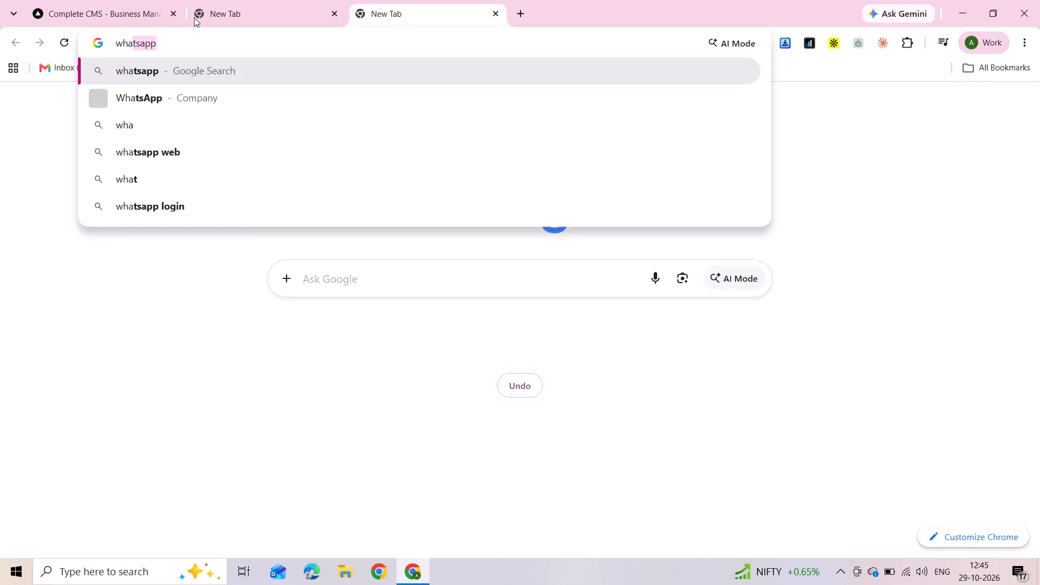
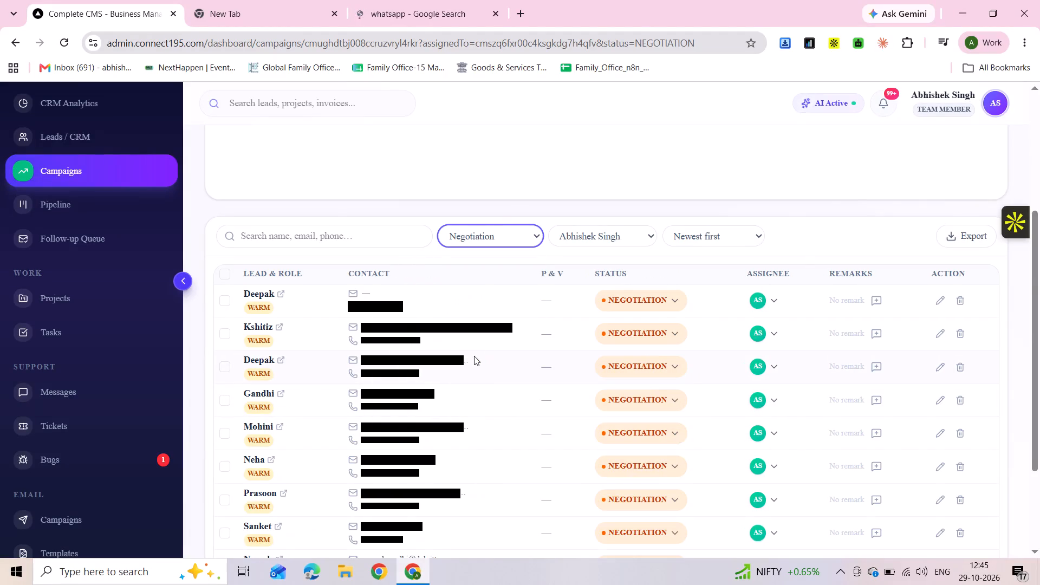
Look through the team member's Negotiation leads in the campaign, down to the end of the first page and back up.
{"action": "scroll", "coordinate": [470, 362], "scroll_direction": "down", "scroll_amount": 2}
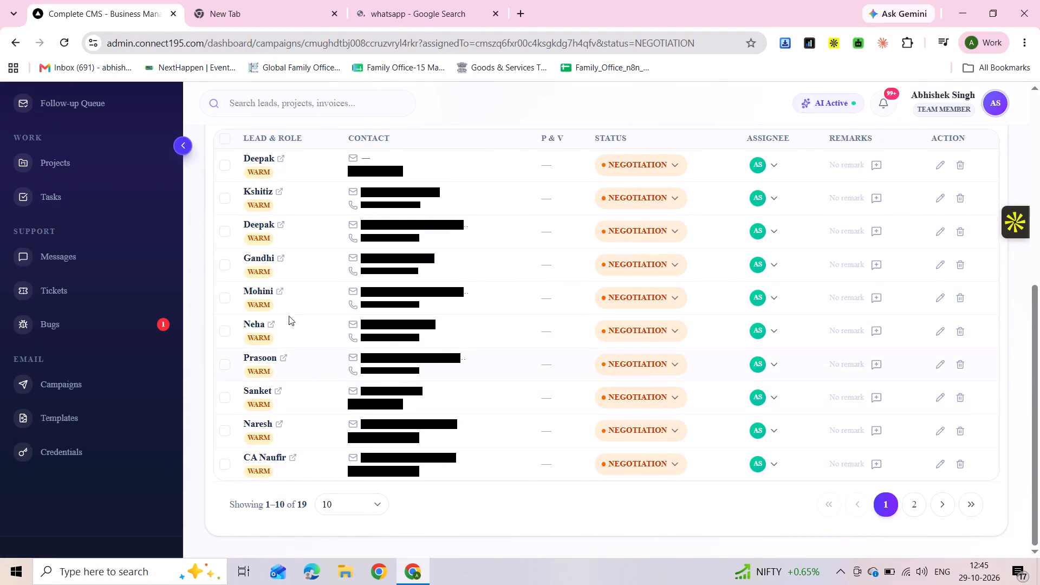
{"action": "scroll", "coordinate": [272, 309], "scroll_direction": "up", "scroll_amount": 1}
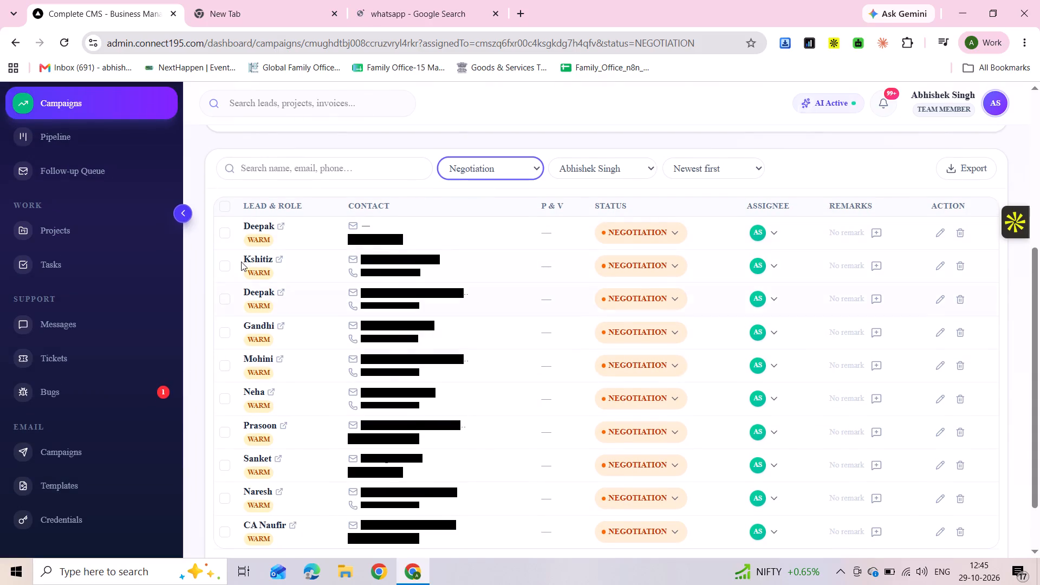
Open the third lead in the Negotiation list, Deepak, and review its activity timeline and discussion notes.
{"action": "left_click", "coordinate": [258, 294]}
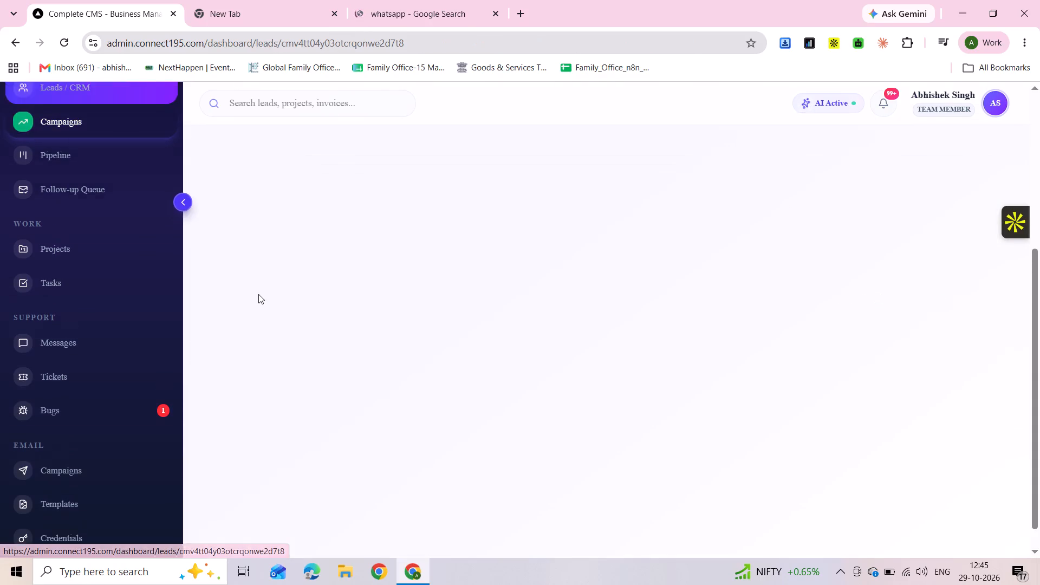
{"action": "scroll", "coordinate": [323, 356], "scroll_direction": "down", "scroll_amount": 9}
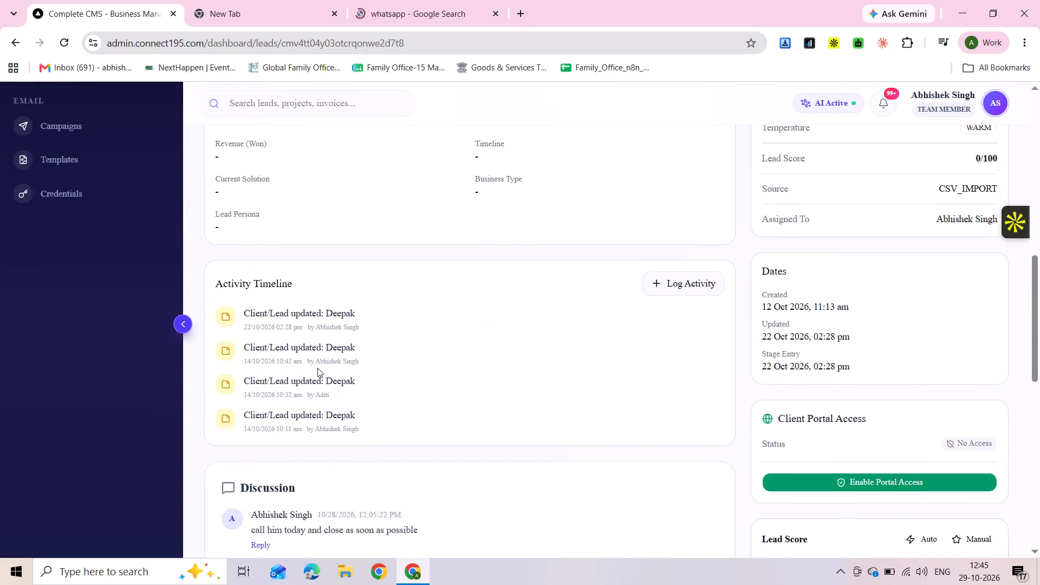
{"action": "scroll", "coordinate": [317, 368], "scroll_direction": "down", "scroll_amount": 1}
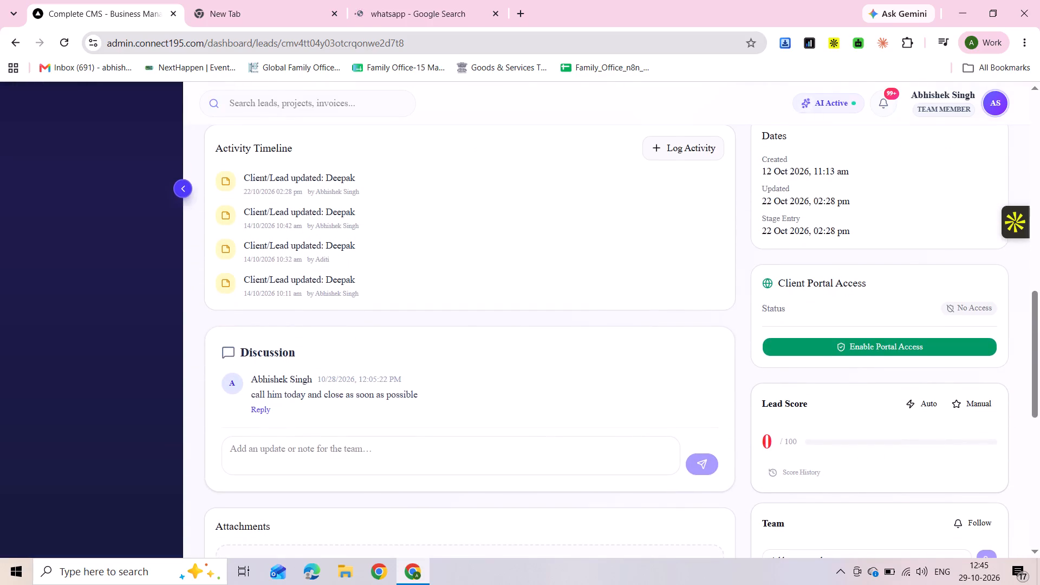
Copy the email address from the contact information of the lead Deepak.
{"action": "scroll", "coordinate": [402, 384], "scroll_direction": "up", "scroll_amount": 15}
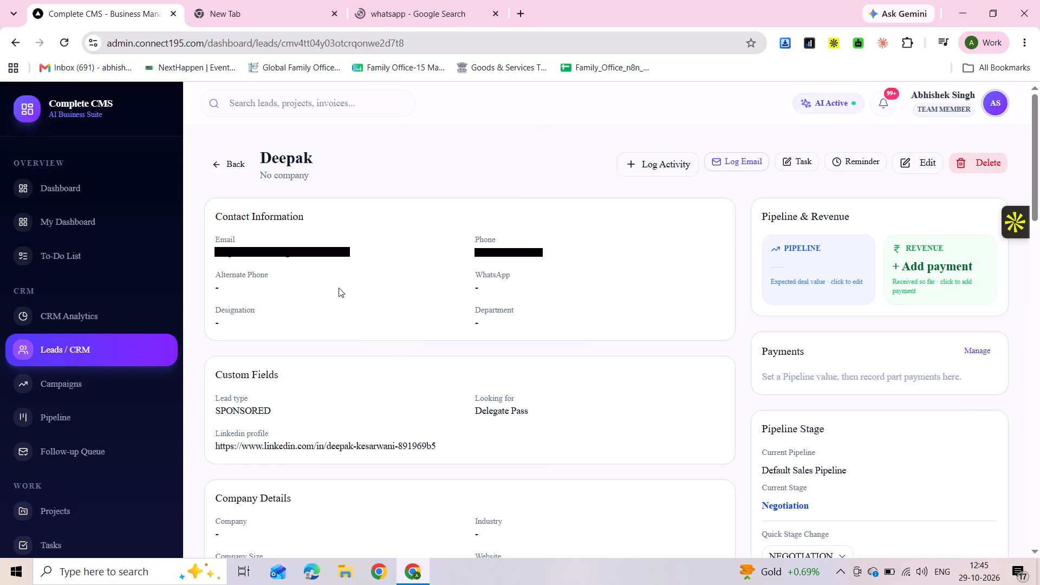
{"action": "left_click_drag", "start_coordinate": [363, 257], "coordinate": [354, 256]}
{"action": "left_click_drag", "start_coordinate": [326, 251], "coordinate": [259, 256]}
{"action": "left_click", "coordinate": [402, 261]}
{"action": "left_click_drag", "start_coordinate": [352, 249], "coordinate": [218, 260]}
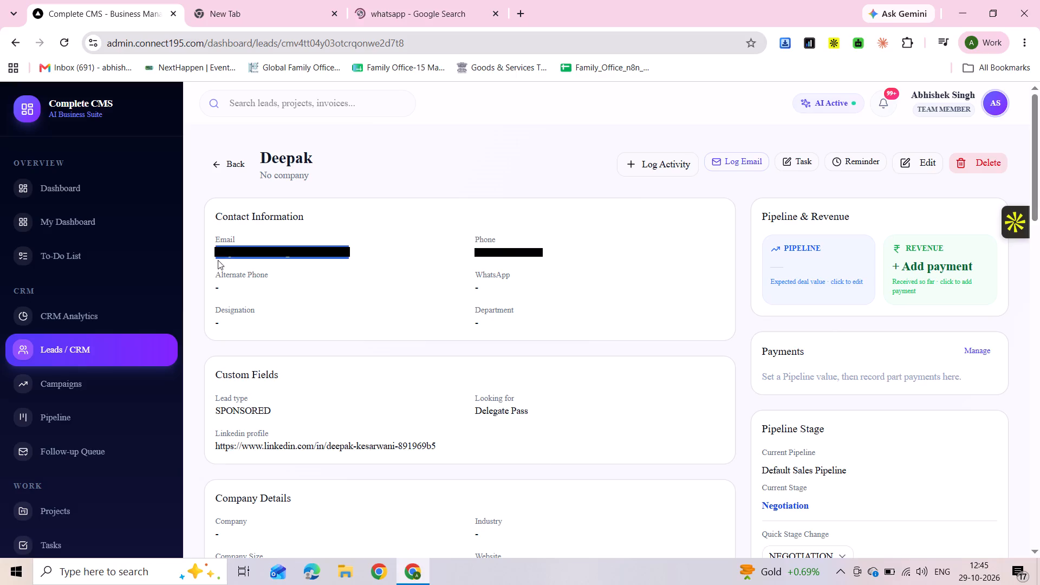
{"action": "left_click_drag", "start_coordinate": [218, 260], "coordinate": [215, 260]}
{"action": "key", "text": "ctrl+c"}
Switch to the blank new browser tab.
{"action": "left_click", "coordinate": [251, 9]}
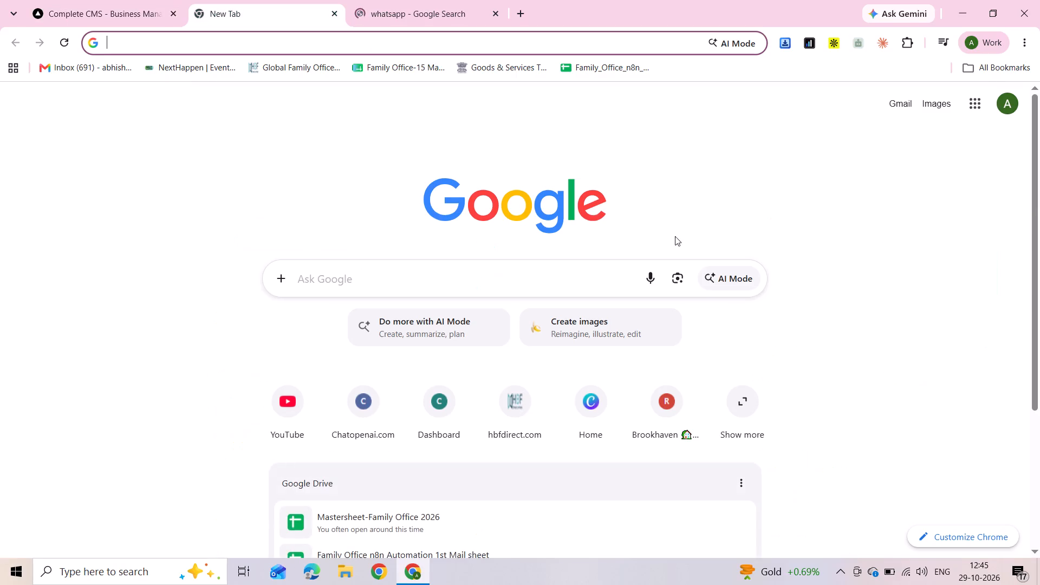
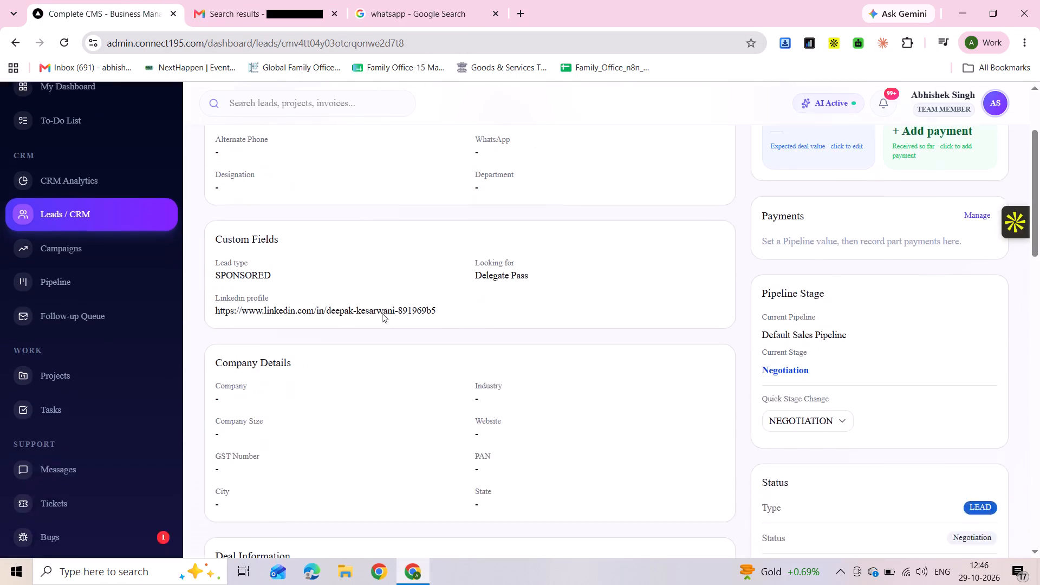
Check the contact information and custom fields at the top of Deepak's lead record.
{"action": "scroll", "coordinate": [382, 313], "scroll_direction": "up", "scroll_amount": 2}
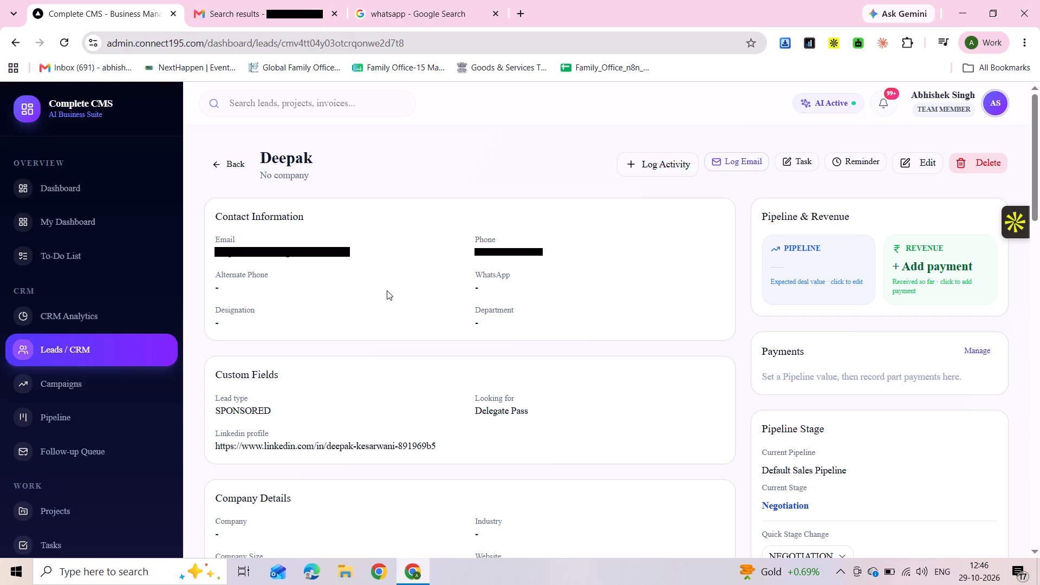
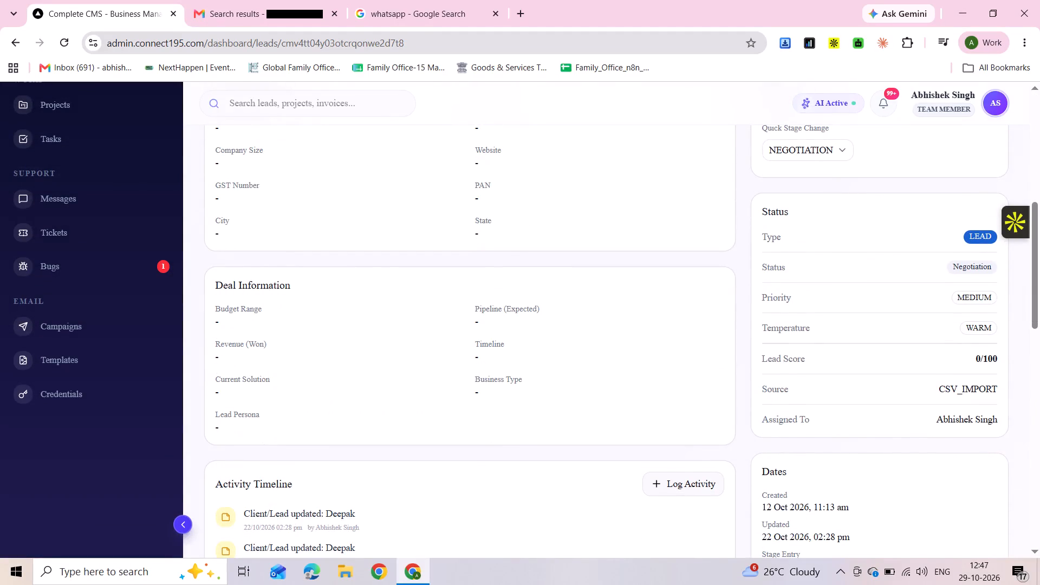
Re-examine the contact information, custom fields and company details in Deepak's lead record.
{"action": "scroll", "coordinate": [220, 281], "scroll_direction": "up", "scroll_amount": 6}
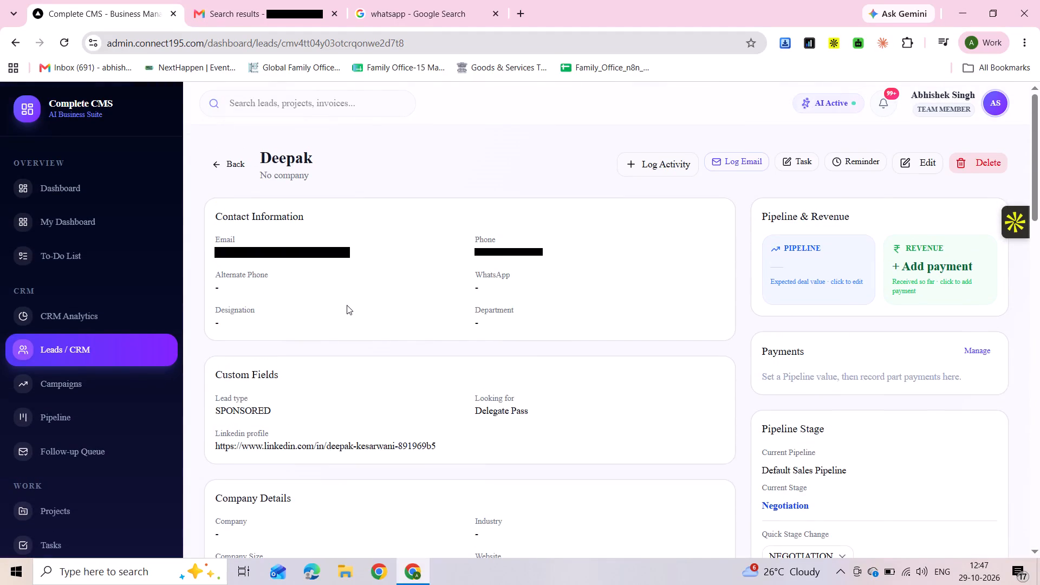
{"action": "scroll", "coordinate": [360, 303], "scroll_direction": "down", "scroll_amount": 1}
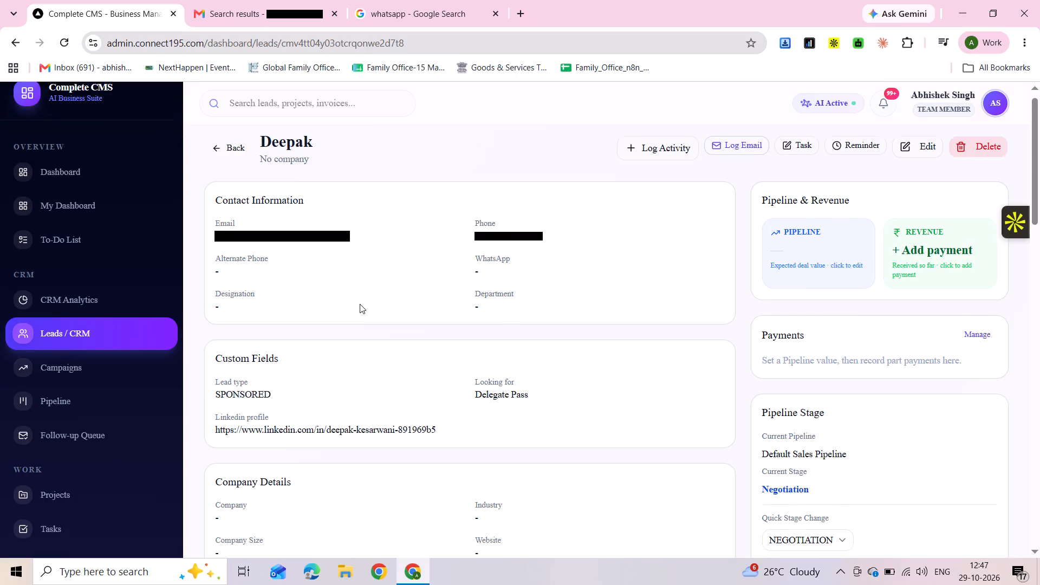
{"action": "scroll", "coordinate": [361, 307], "scroll_direction": "down", "scroll_amount": 1}
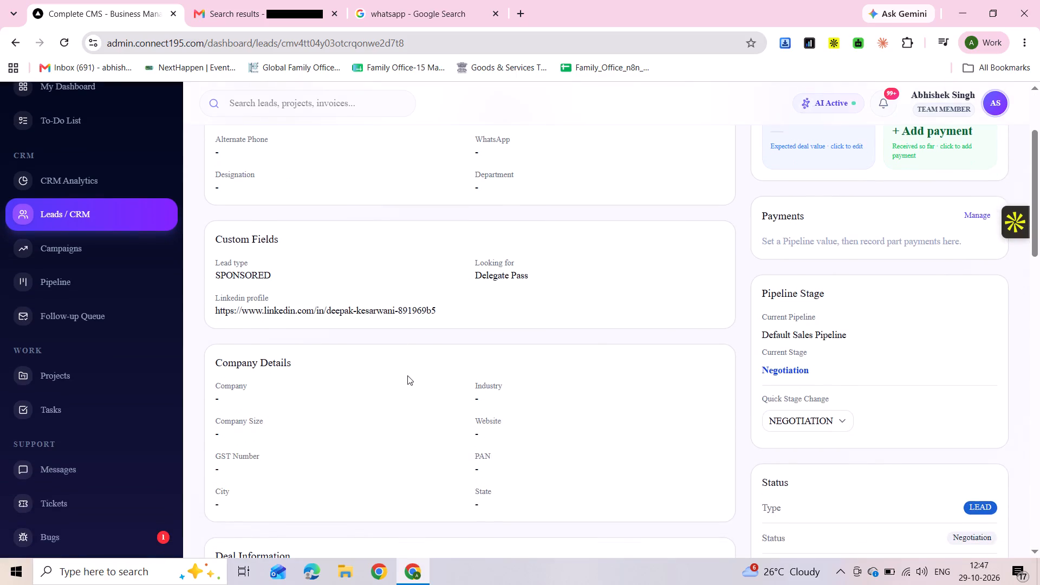
{"action": "scroll", "coordinate": [411, 378], "scroll_direction": "down", "scroll_amount": 1}
{"action": "scroll", "coordinate": [411, 378], "scroll_direction": "up", "scroll_amount": 1}
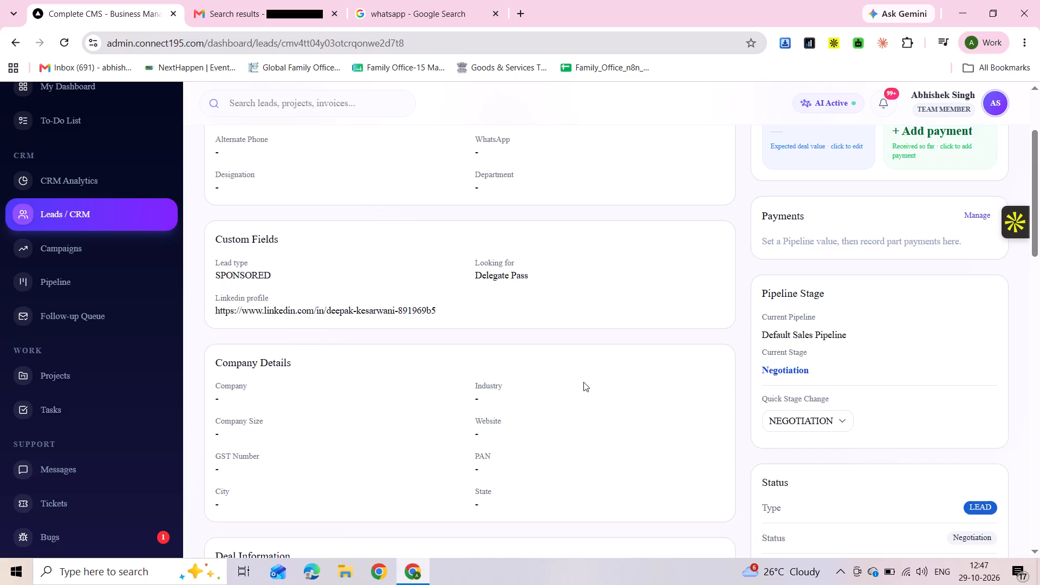
{"action": "scroll", "coordinate": [583, 382], "scroll_direction": "up", "scroll_amount": 3}
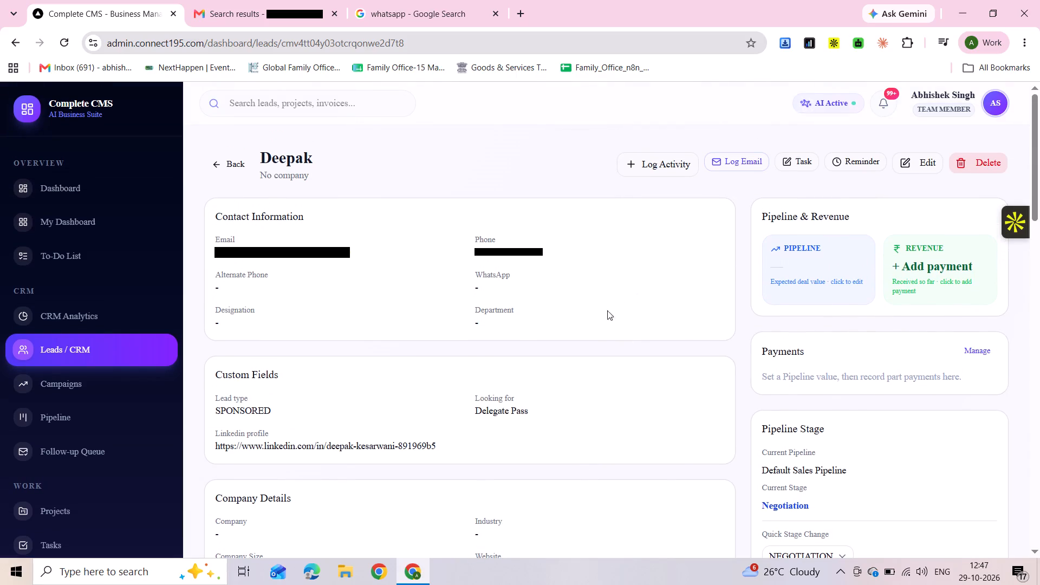
Read through Deepak's lead record down to the deal information, activity timeline and discussion notes.
{"action": "scroll", "coordinate": [572, 331], "scroll_direction": "down", "scroll_amount": 1}
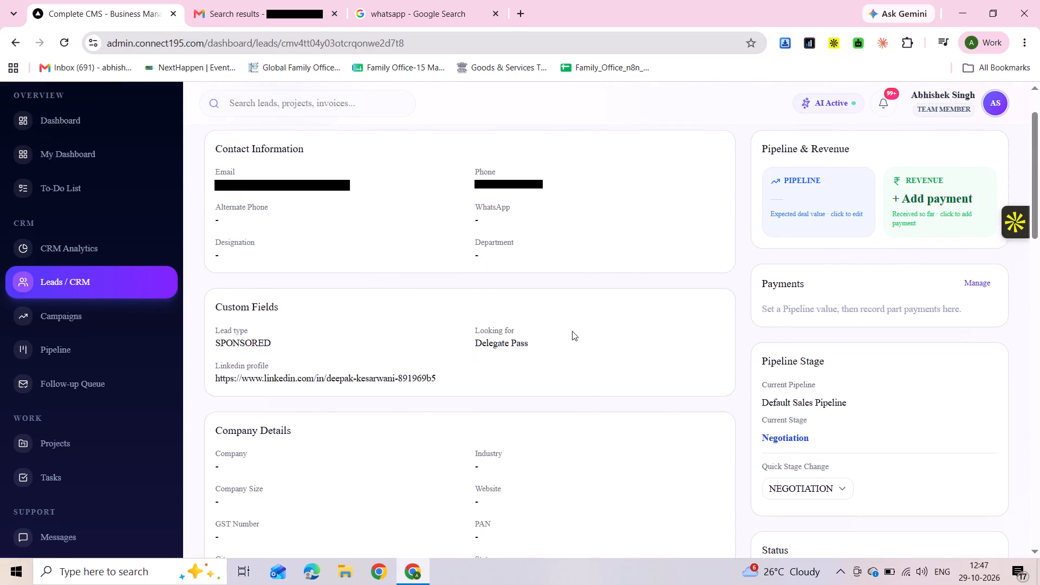
{"action": "scroll", "coordinate": [572, 331], "scroll_direction": "down", "scroll_amount": 1}
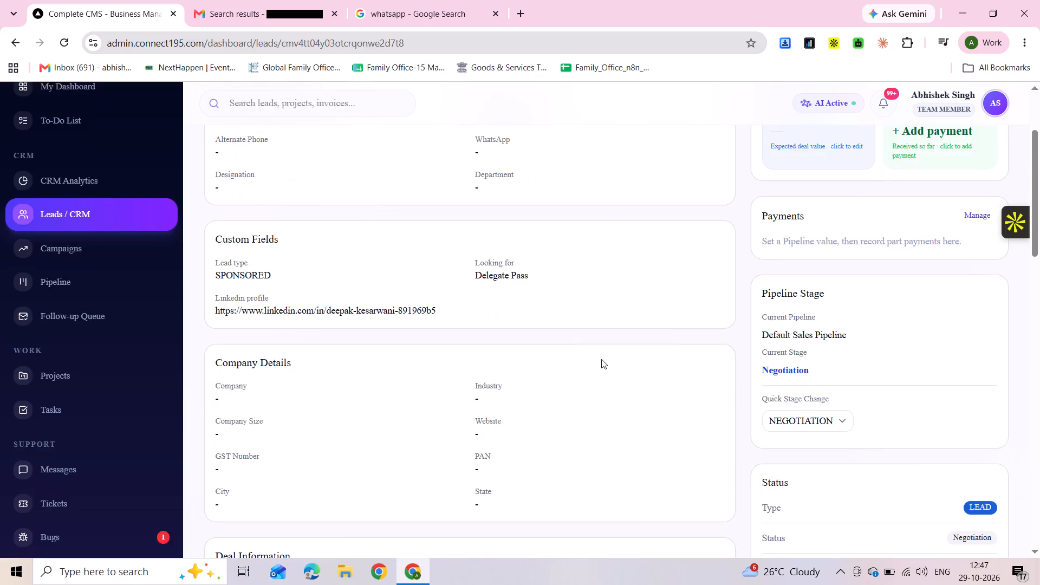
{"action": "scroll", "coordinate": [620, 373], "scroll_direction": "down", "scroll_amount": 2}
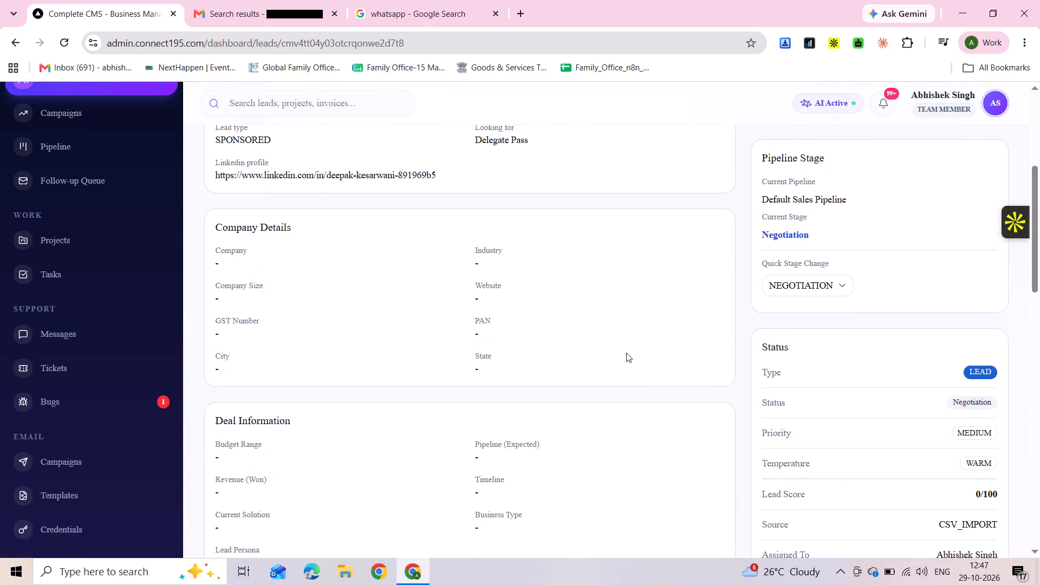
{"action": "scroll", "coordinate": [626, 353], "scroll_direction": "down", "scroll_amount": 1}
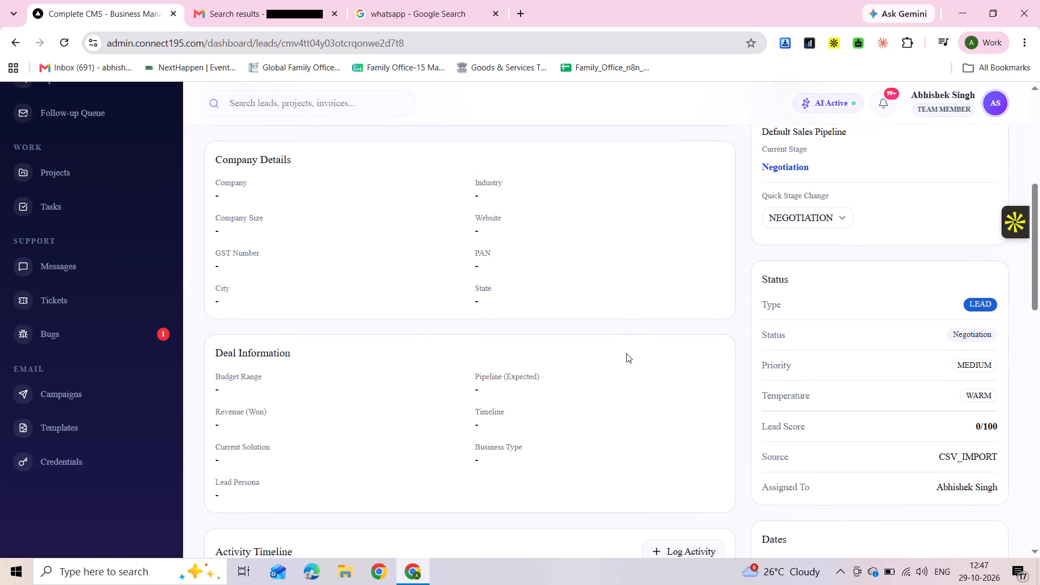
{"action": "scroll", "coordinate": [626, 353], "scroll_direction": "down", "scroll_amount": 4}
{"action": "scroll", "coordinate": [626, 353], "scroll_direction": "up", "scroll_amount": 1}
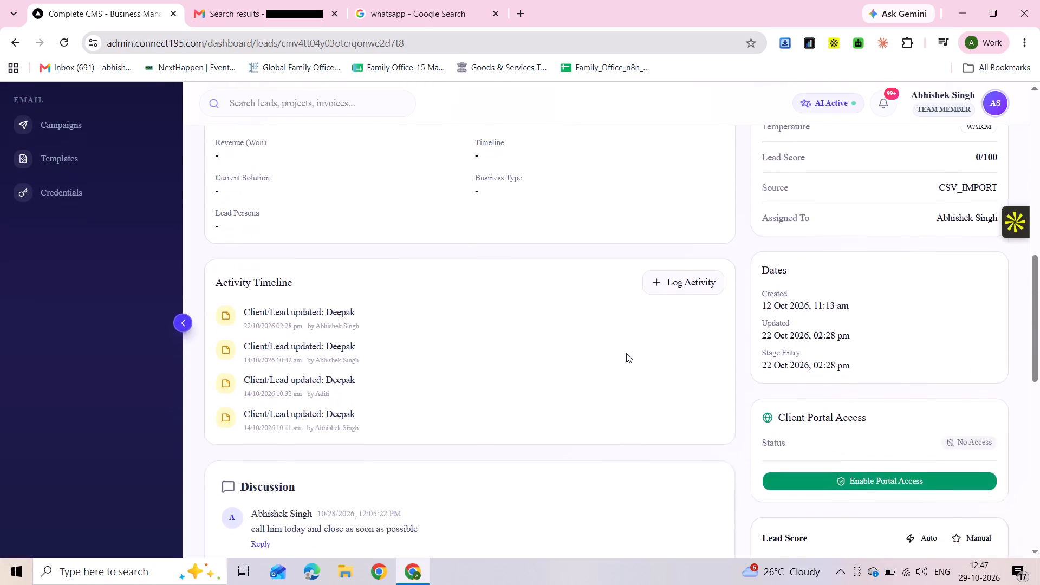
{"action": "scroll", "coordinate": [626, 353], "scroll_direction": "down", "scroll_amount": 3}
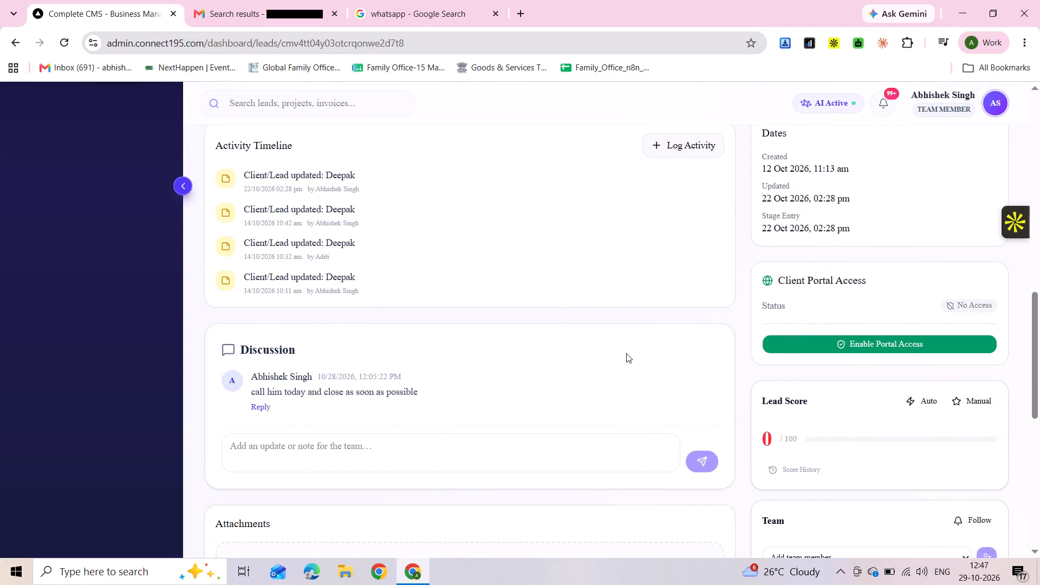
Change the pipeline stage of Deepak's lead to Lost.
{"action": "scroll", "coordinate": [626, 353], "scroll_direction": "up", "scroll_amount": 3}
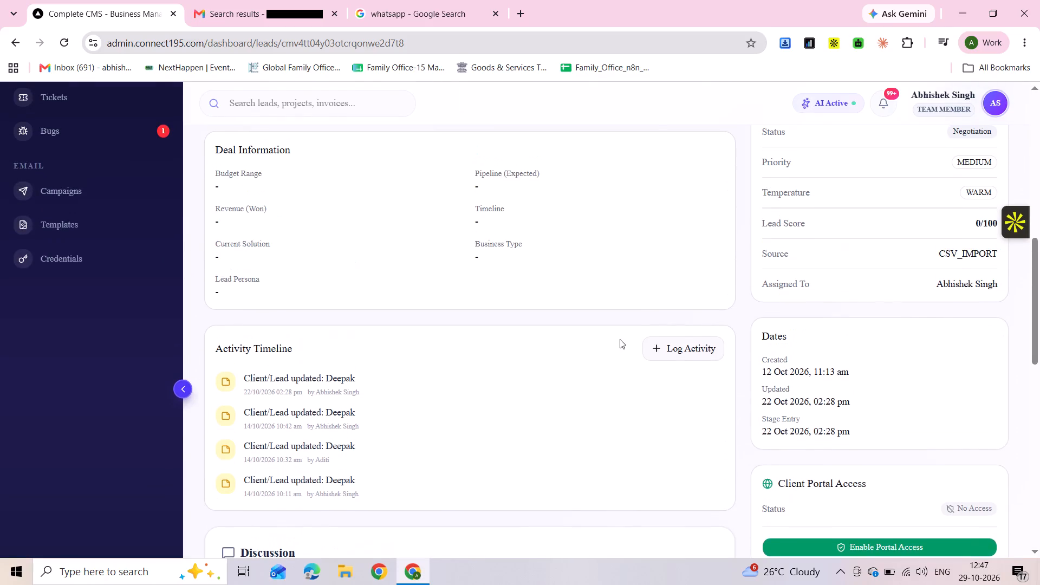
{"action": "scroll", "coordinate": [620, 339], "scroll_direction": "up", "scroll_amount": 2}
{"action": "scroll", "coordinate": [679, 280], "scroll_direction": "up", "scroll_amount": 3}
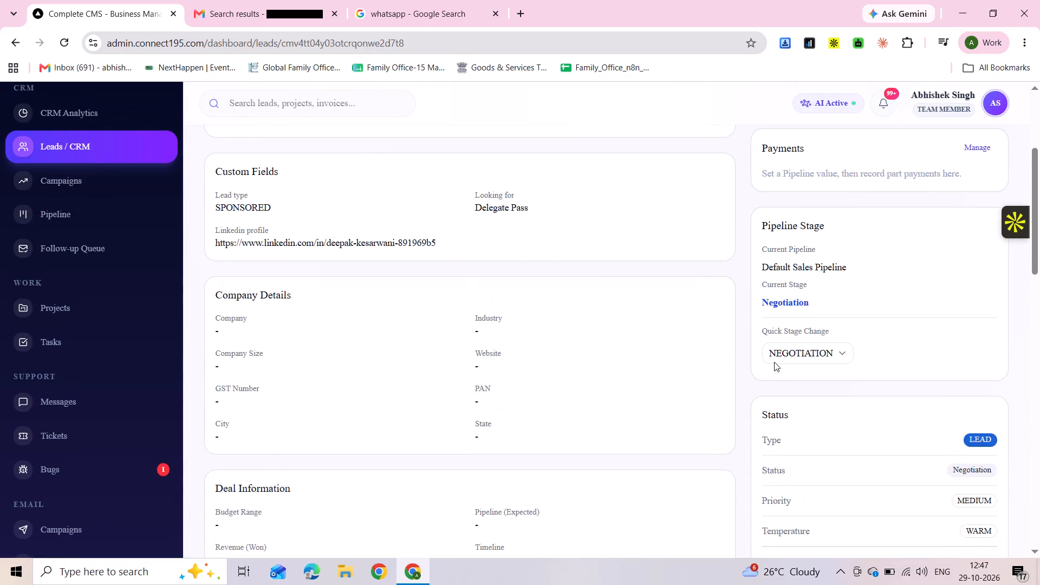
{"action": "left_click", "coordinate": [778, 356]}
{"action": "left_click", "coordinate": [785, 392]}
Post the note "He is planning to travel with his collegue" in the Discussion section of Deepak's lead record.
{"action": "scroll", "coordinate": [597, 333], "scroll_direction": "down", "scroll_amount": 2}
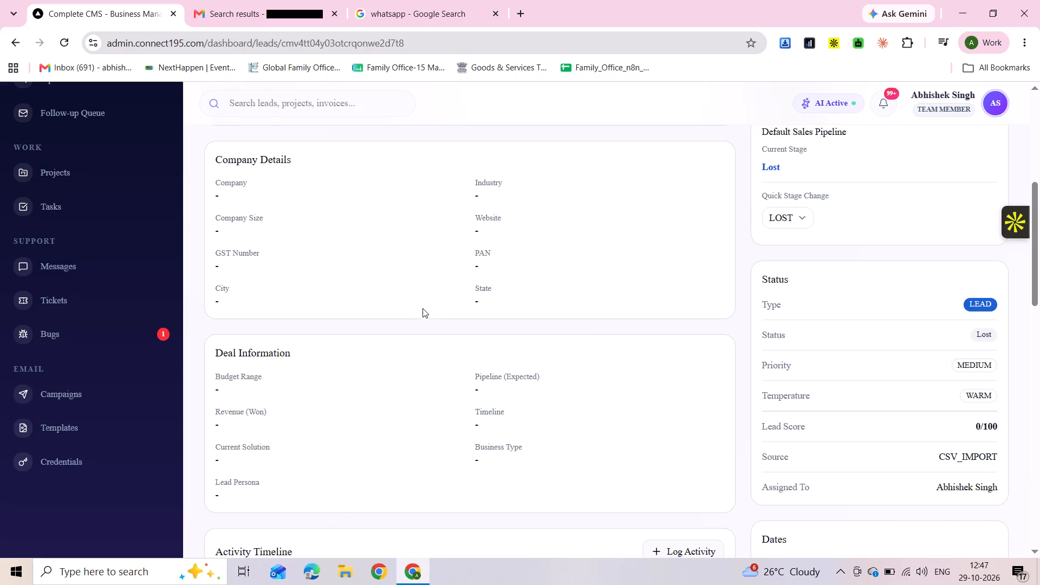
{"action": "scroll", "coordinate": [427, 305], "scroll_direction": "down", "scroll_amount": 5}
{"action": "scroll", "coordinate": [306, 486], "scroll_direction": "down", "scroll_amount": 3}
{"action": "left_click", "coordinate": [311, 356]}
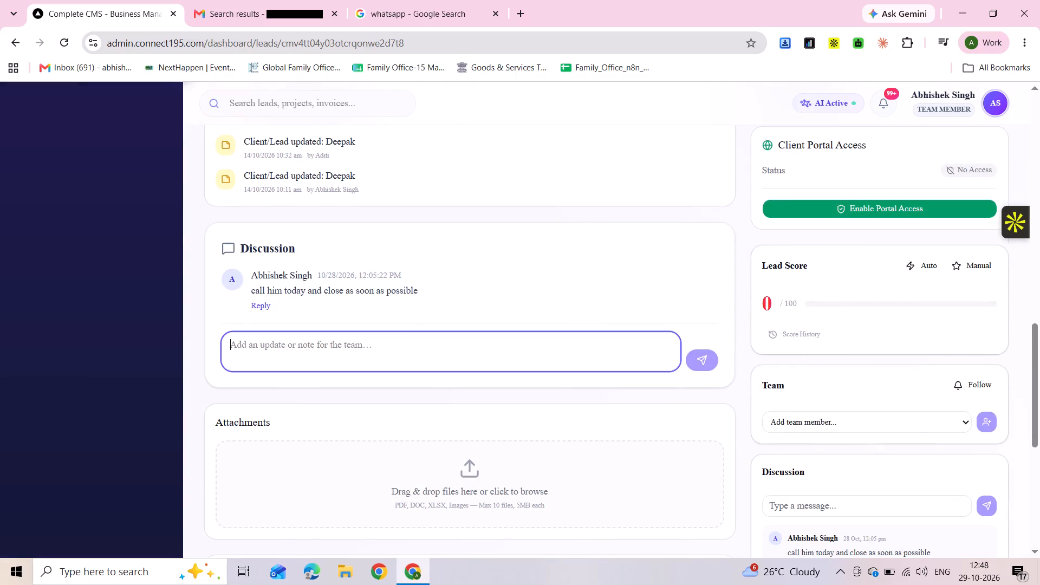
{"action": "type", "text": "He is planning to travel wi"}
{"action": "type", "text": "th his collegue"}
{"action": "key", "text": "space"}
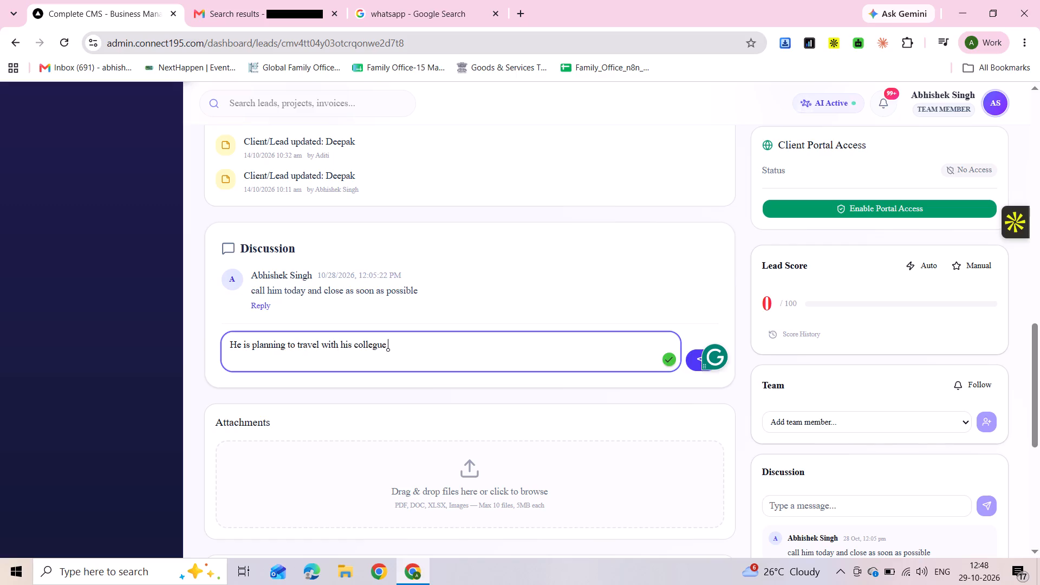
{"action": "left_click", "coordinate": [693, 357]}
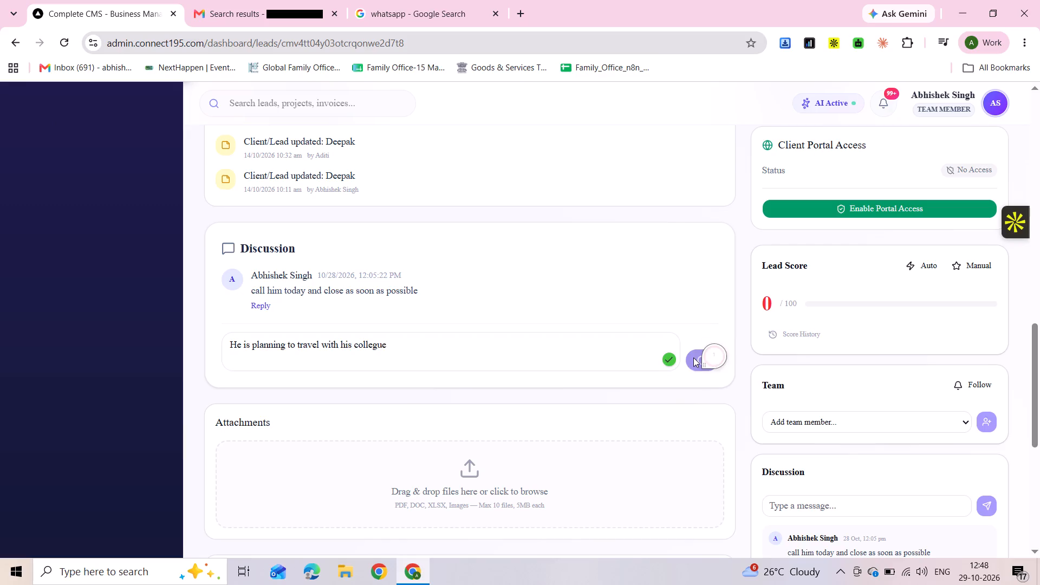
Go back to the Negotiation leads, check the details of the other Deepak lead without an email, and return to the list.
{"action": "scroll", "coordinate": [660, 358], "scroll_direction": "up", "scroll_amount": 13}
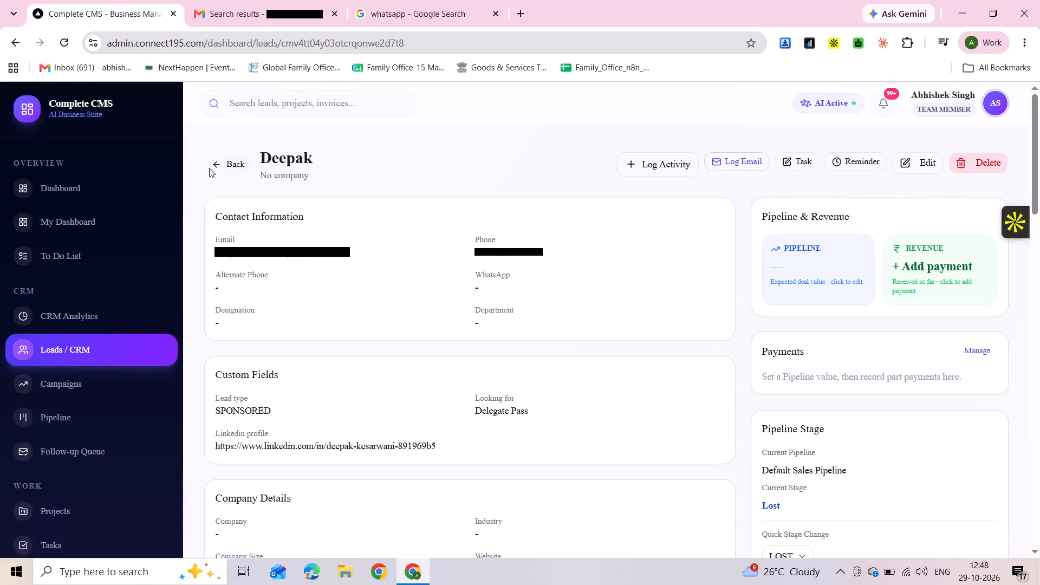
{"action": "left_click", "coordinate": [214, 162]}
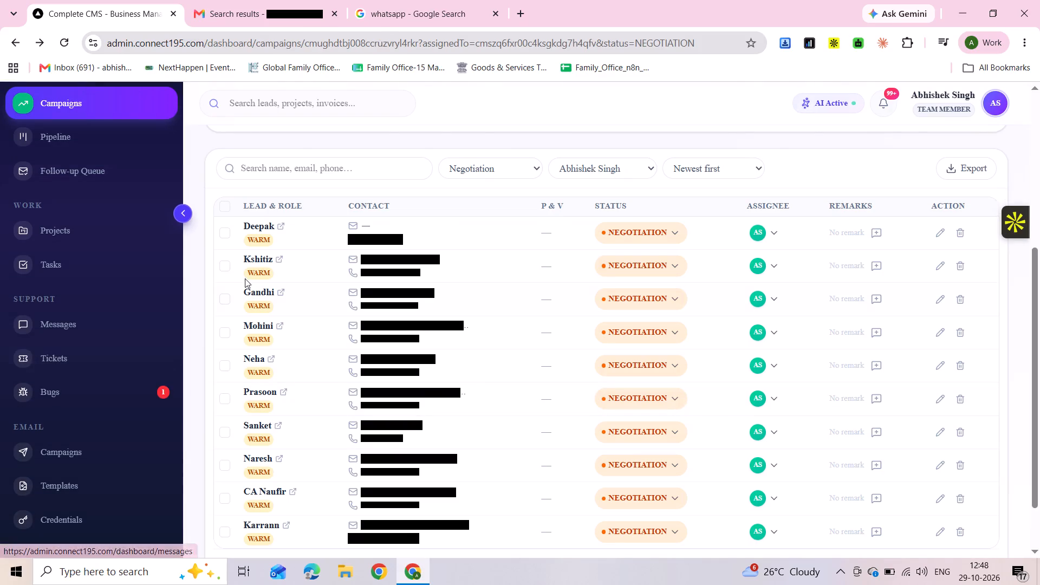
{"action": "left_click", "coordinate": [255, 226]}
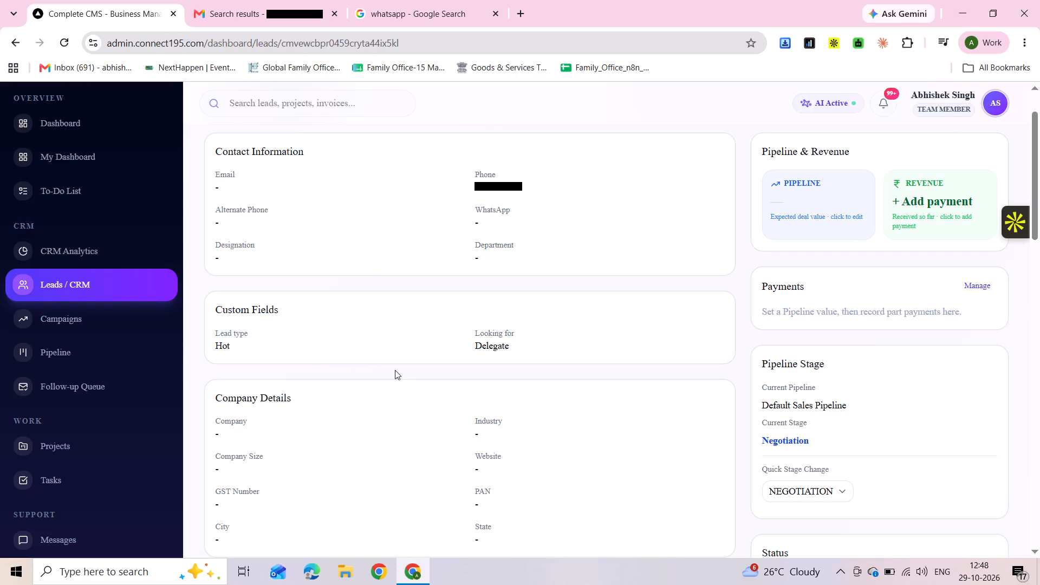
{"action": "scroll", "coordinate": [394, 370], "scroll_direction": "up", "scroll_amount": 5}
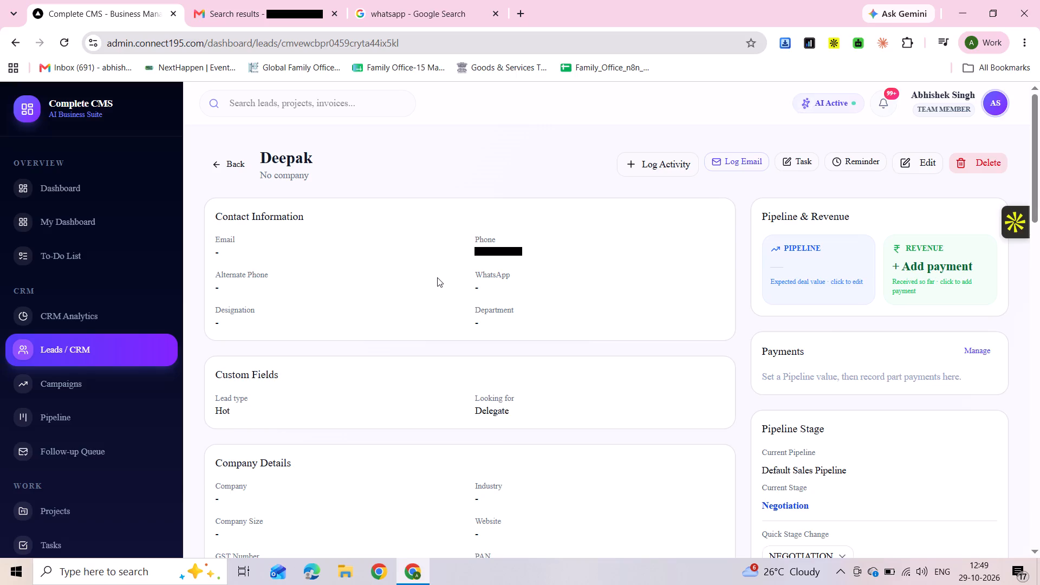
{"action": "scroll", "coordinate": [548, 367], "scroll_direction": "down", "scroll_amount": 4}
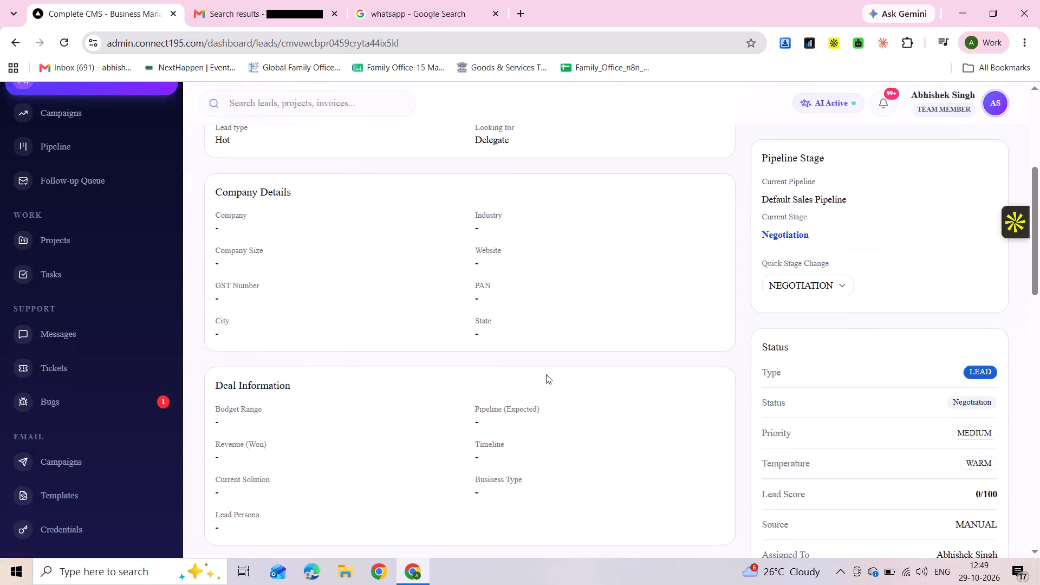
{"action": "scroll", "coordinate": [546, 374], "scroll_direction": "up", "scroll_amount": 7}
{"action": "left_click", "coordinate": [218, 161]}
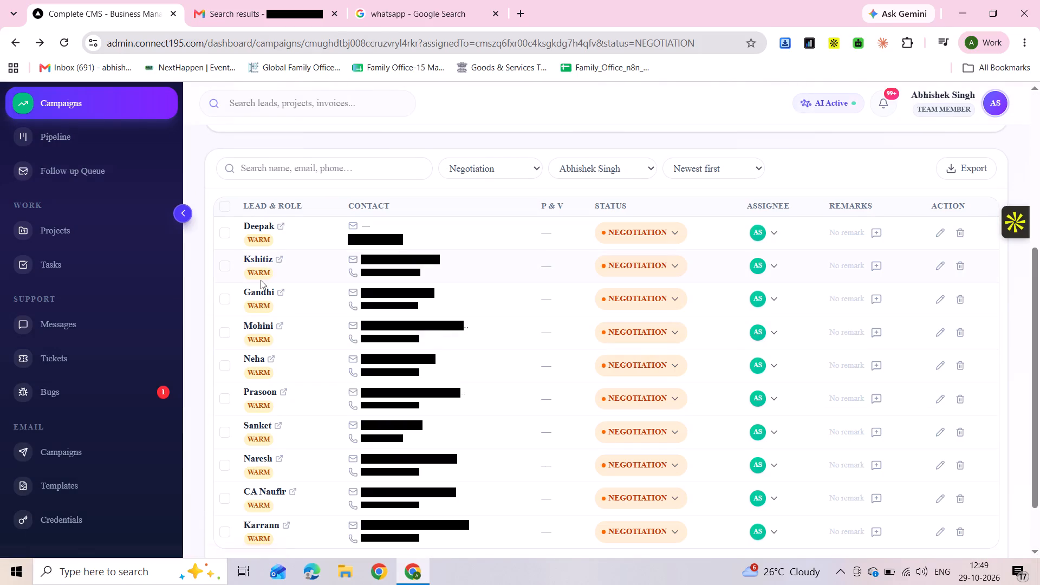
Open Kshitiz's lead record from the Negotiation list and read its activity timeline and discussion notes.
{"action": "left_click", "coordinate": [260, 258]}
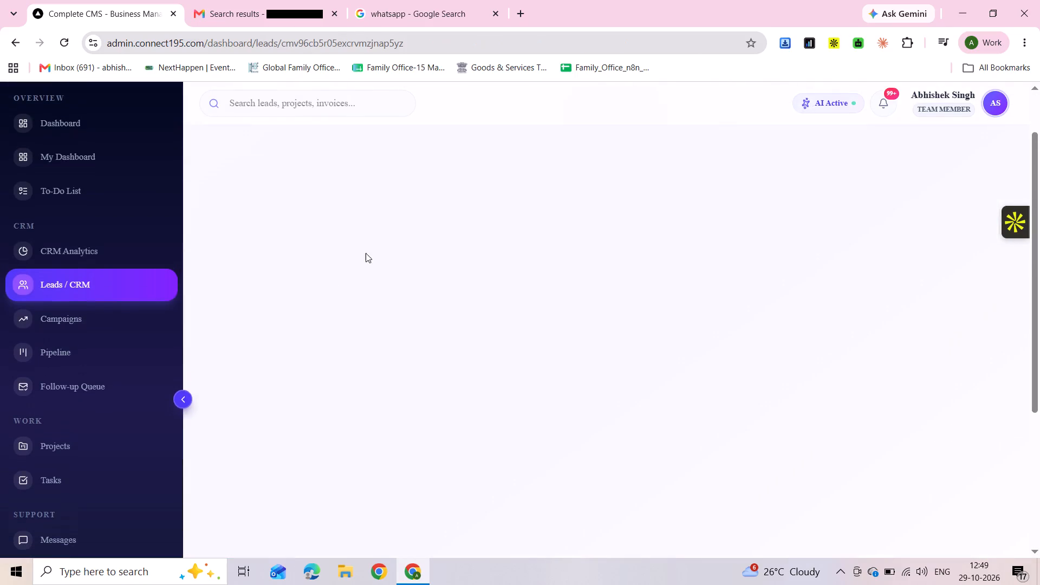
{"action": "scroll", "coordinate": [336, 260], "scroll_direction": "down", "scroll_amount": 10}
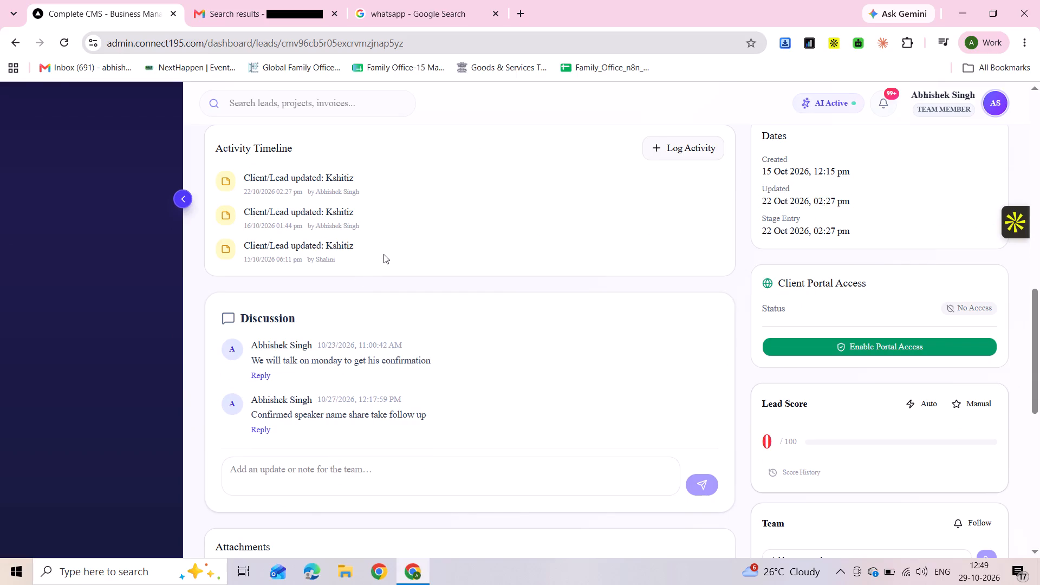
{"action": "scroll", "coordinate": [386, 262], "scroll_direction": "up", "scroll_amount": 11}
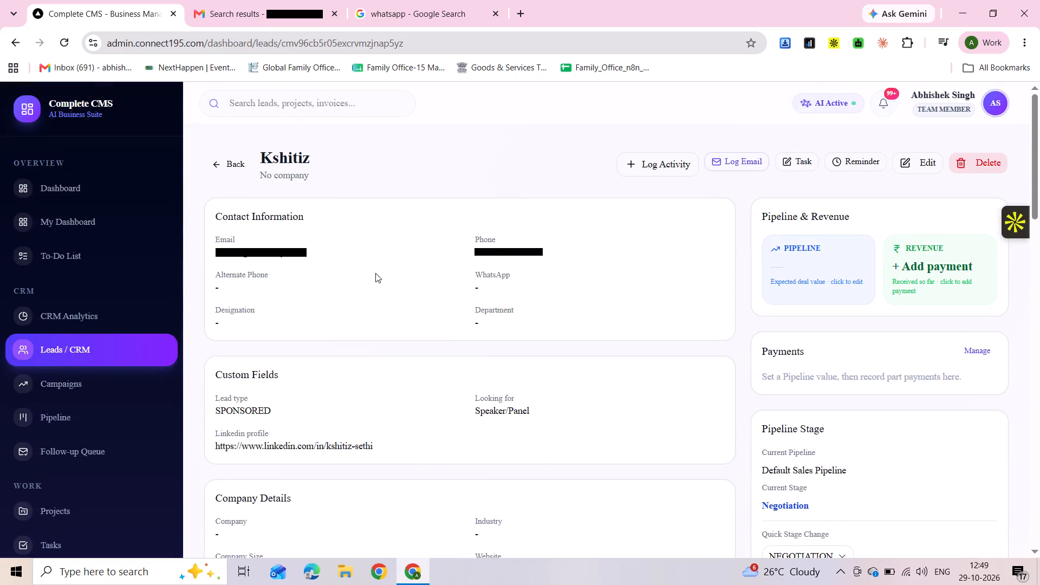
{"action": "left_click_drag", "start_coordinate": [308, 251], "coordinate": [210, 259]}
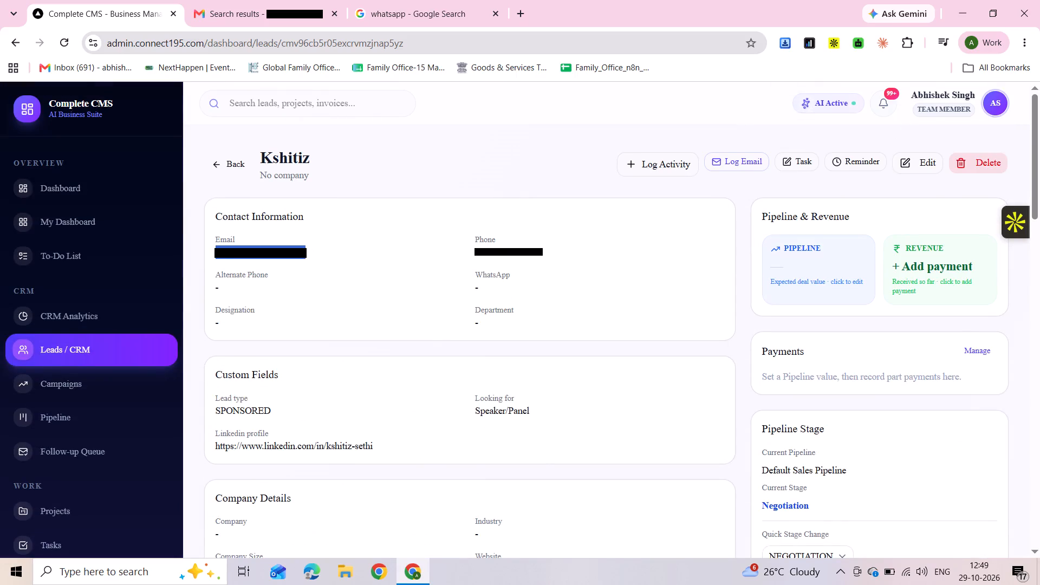
{"action": "right_click", "coordinate": [229, 245]}
{"action": "left_click", "coordinate": [518, 185]}
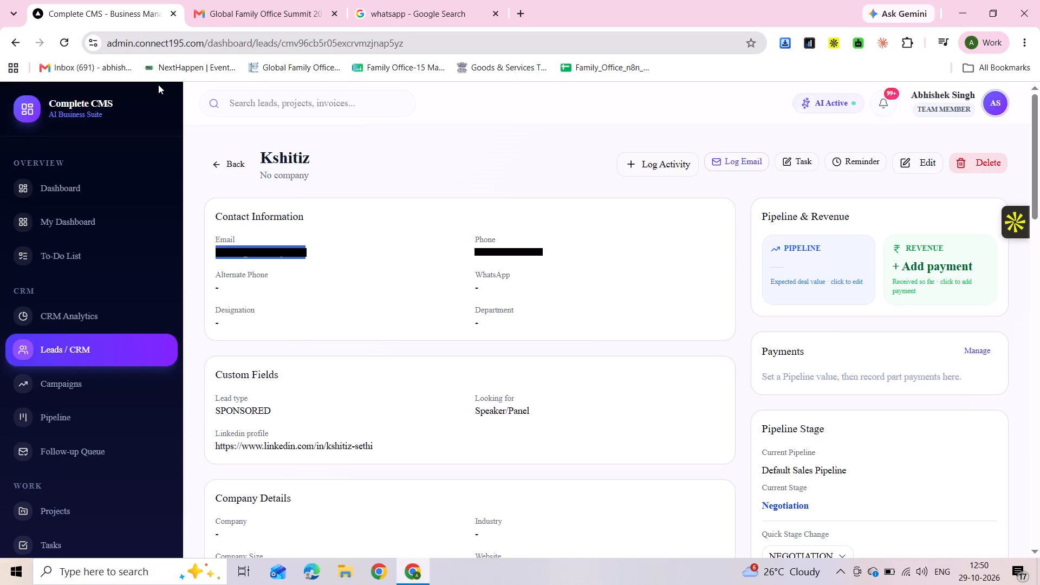
Open web.whatsapp.com in a new browser tab.
{"action": "left_click", "coordinate": [524, 17]}
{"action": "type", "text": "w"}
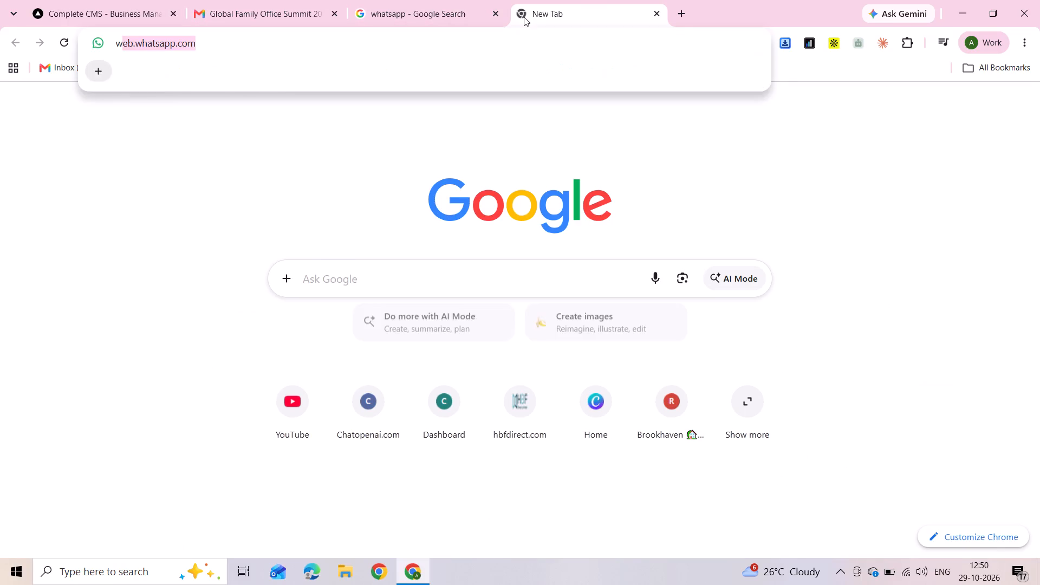
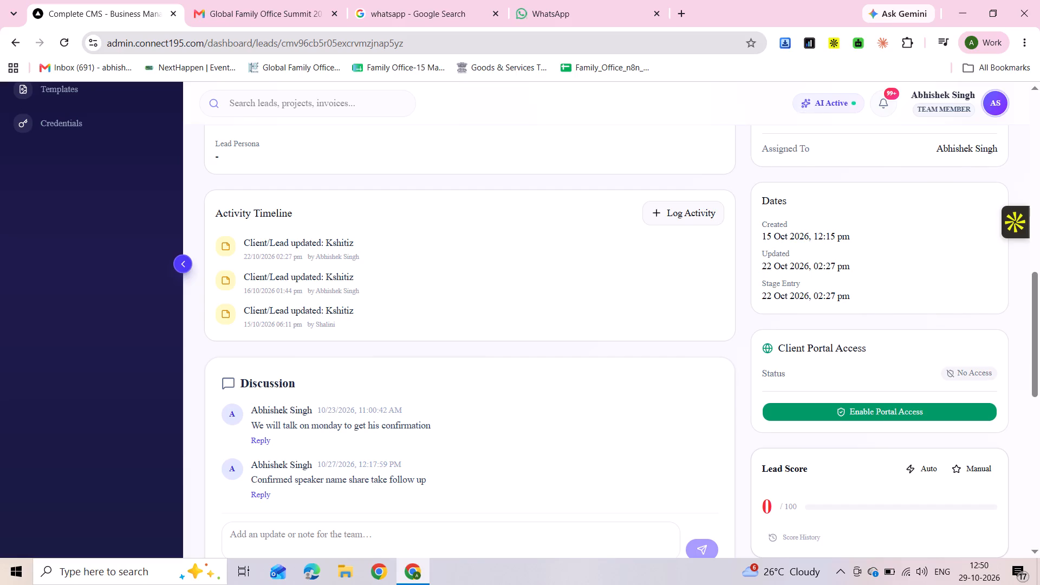
Look back over Kshitiz's lead record from the discussion notes up to the deal information and status details.
{"action": "scroll", "coordinate": [421, 396], "scroll_direction": "up", "scroll_amount": 5}
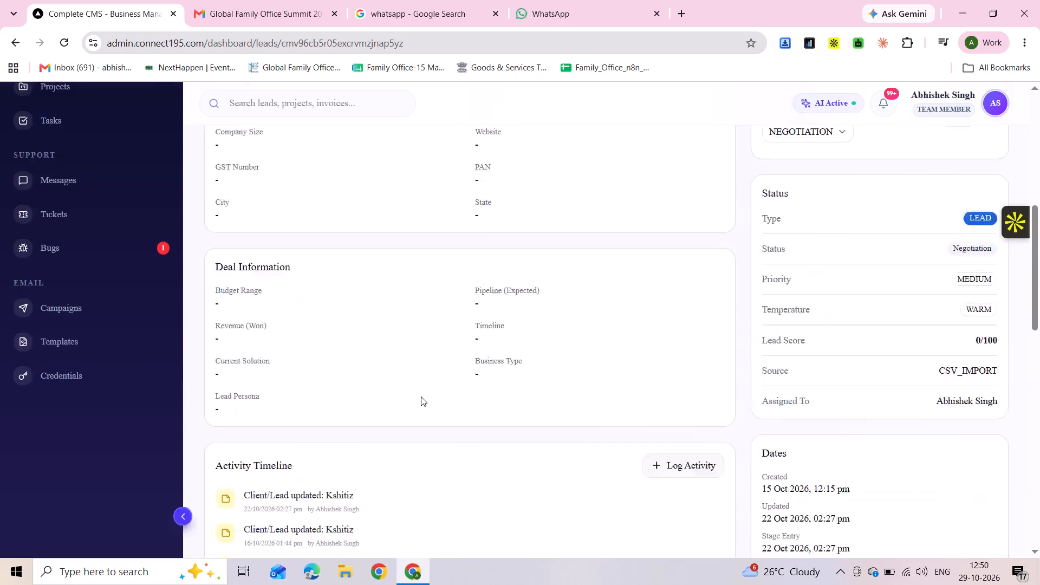
Review the contact information, custom fields and pipeline stage in Kshitiz's lead record.
{"action": "scroll", "coordinate": [421, 396], "scroll_direction": "up", "scroll_amount": 5}
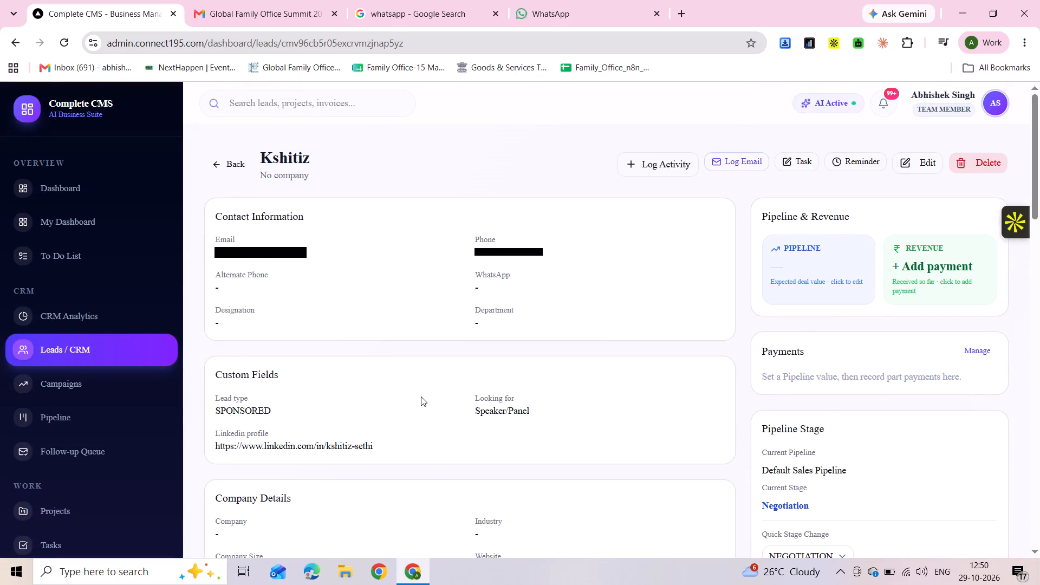
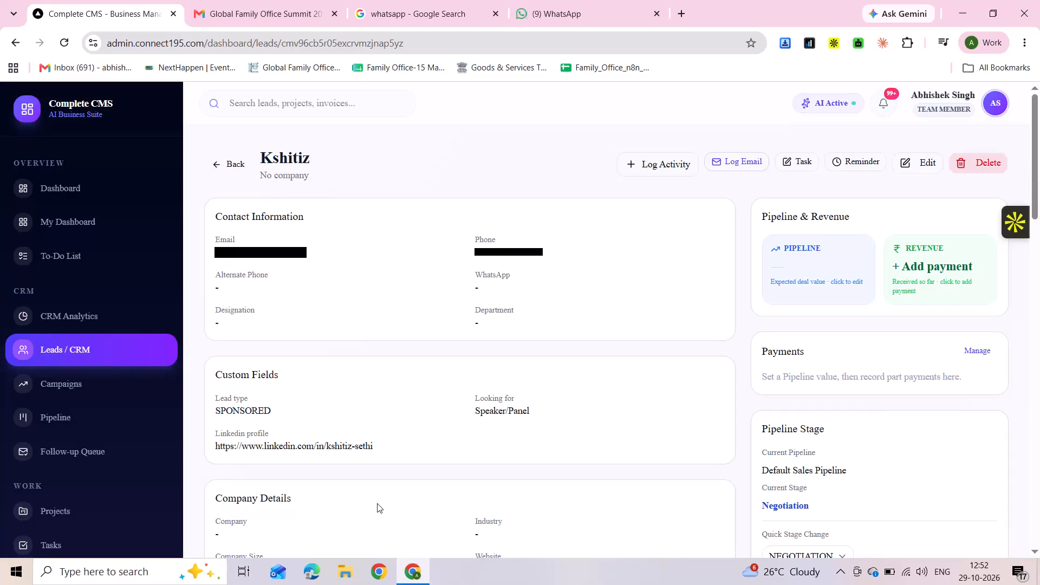
Post the note "Text message drop for conversastion" in Kshitiz's lead discussion and return to the campaign's lead list.
{"action": "scroll", "coordinate": [380, 497], "scroll_direction": "down", "scroll_amount": 16}
{"action": "scroll", "coordinate": [303, 344], "scroll_direction": "up", "scroll_amount": 3}
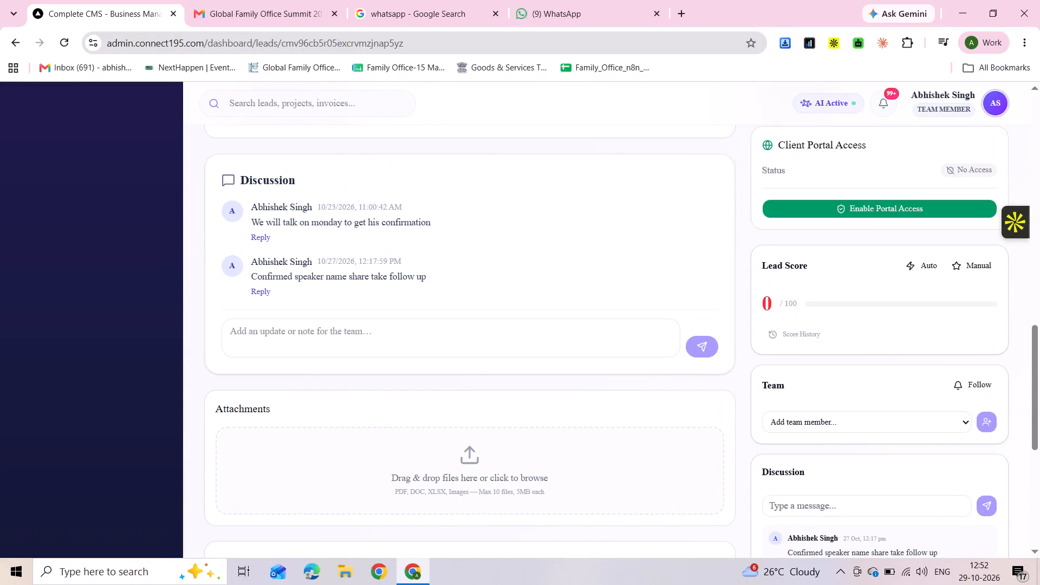
{"action": "left_click", "coordinate": [294, 334]}
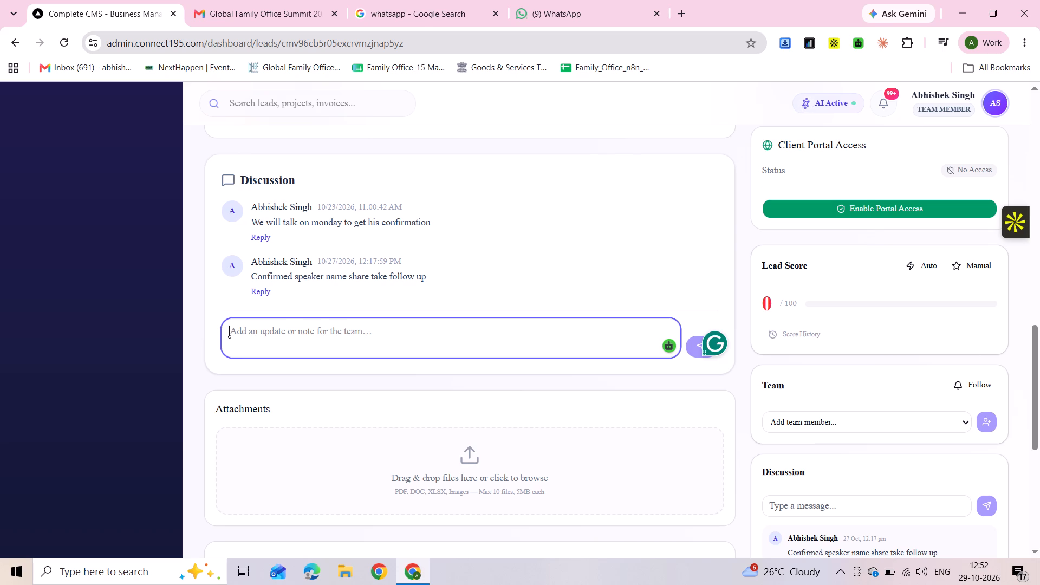
{"action": "type", "text": "Messa"}
{"action": "key", "text": "BackSpace"}
{"action": "key", "text": "BackSpace"}
{"action": "key", "text": "BackSpace"}
{"action": "key", "text": "BackSpace"}
{"action": "key", "text": "BackSpace"}
{"action": "key", "text": "BackSpace"}
{"action": "key", "text": "BackSpace"}
{"action": "key", "text": "BackSpace"}
{"action": "key", "text": "BackSpace"}
{"action": "key", "text": "BackSpace"}
{"action": "type", "text": "Text message drop for conversas"}
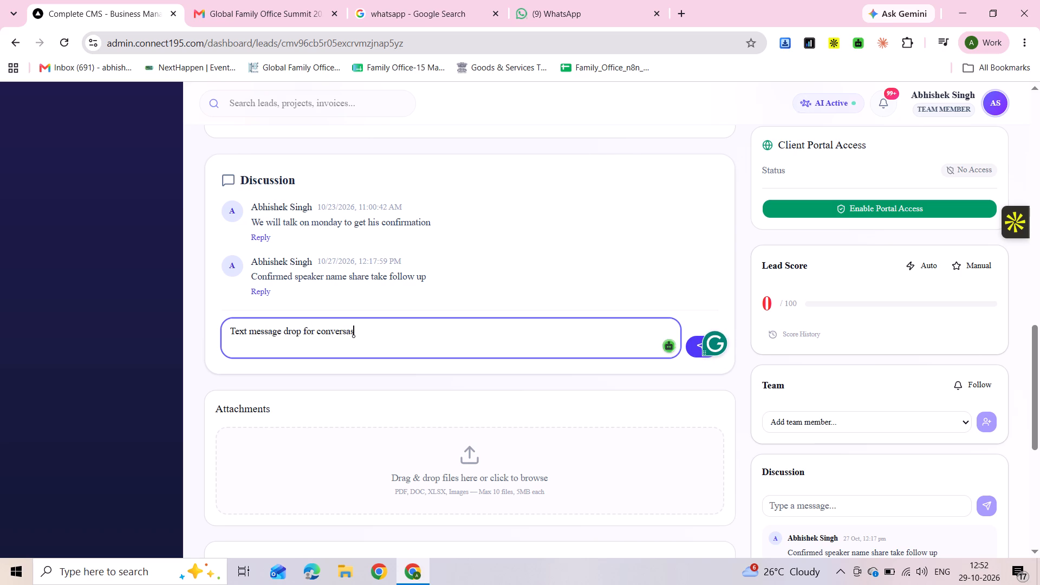
{"action": "type", "text": "tion"}
{"action": "key", "text": "space"}
{"action": "left_click", "coordinate": [695, 350]}
{"action": "scroll", "coordinate": [538, 423], "scroll_direction": "up", "scroll_amount": 8}
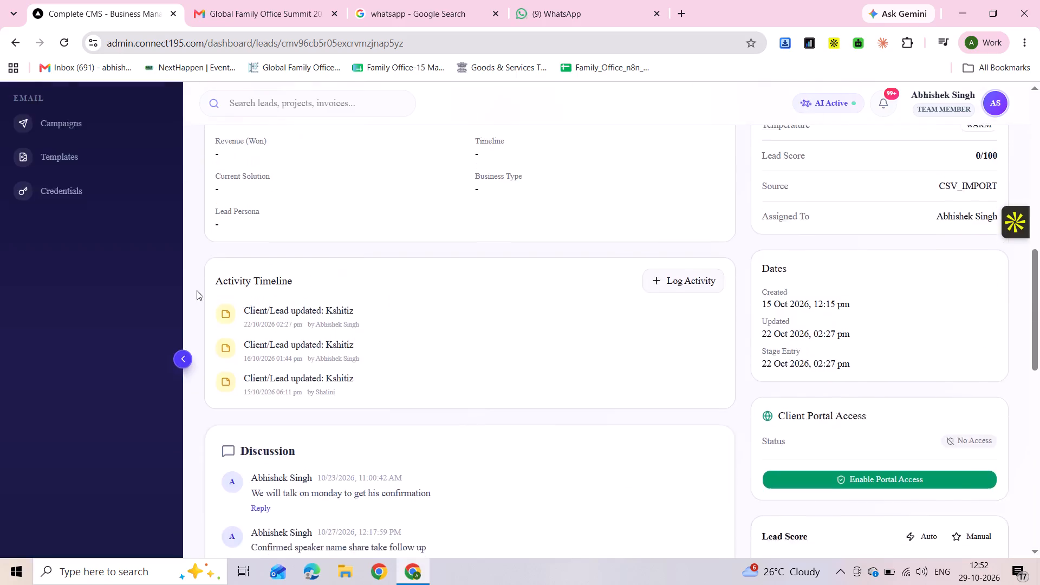
{"action": "scroll", "coordinate": [197, 290], "scroll_direction": "up", "scroll_amount": 7}
{"action": "left_click", "coordinate": [226, 168]}
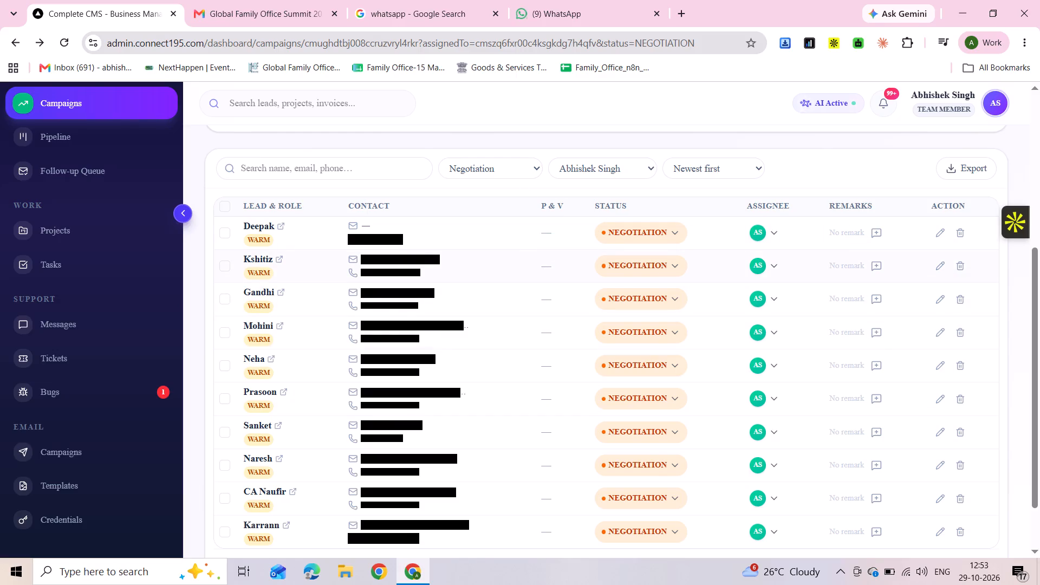
{"action": "left_click", "coordinate": [262, 295]}
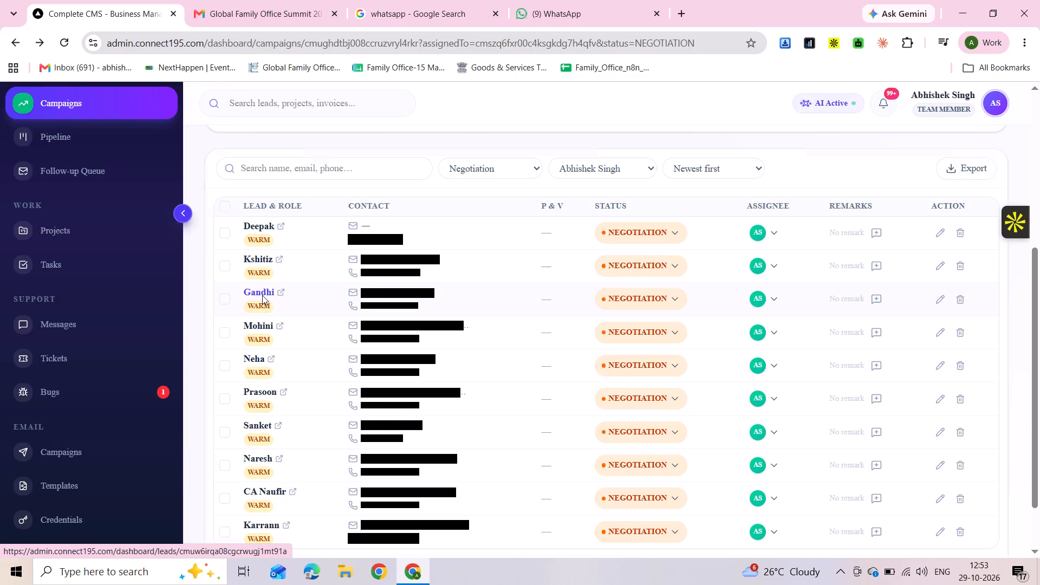
{"action": "scroll", "coordinate": [440, 348], "scroll_direction": "down", "scroll_amount": 4}
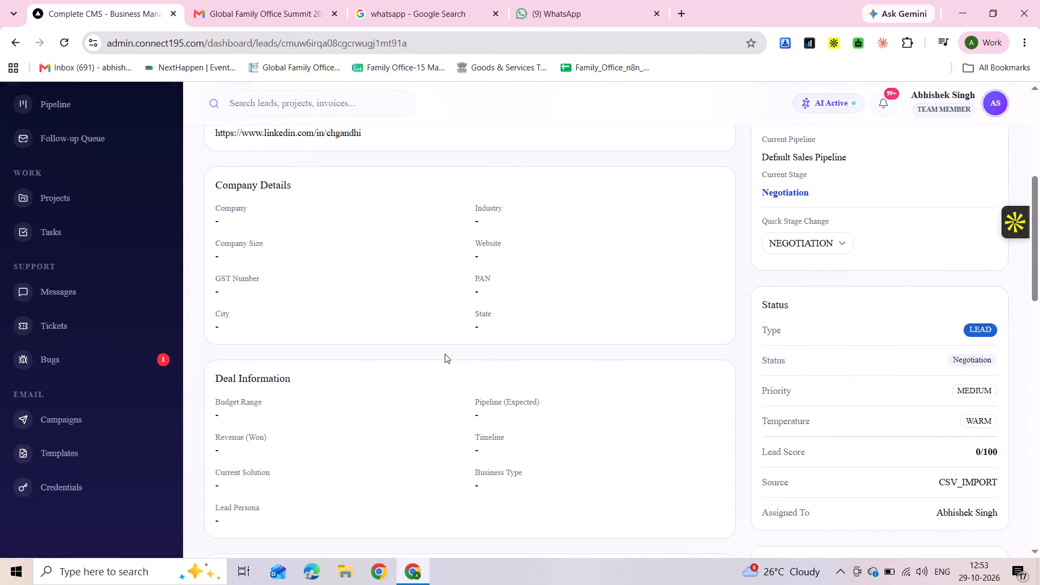
{"action": "scroll", "coordinate": [445, 354], "scroll_direction": "down", "scroll_amount": 2}
{"action": "scroll", "coordinate": [445, 354], "scroll_direction": "up", "scroll_amount": 1}
{"action": "scroll", "coordinate": [445, 354], "scroll_direction": "down", "scroll_amount": 5}
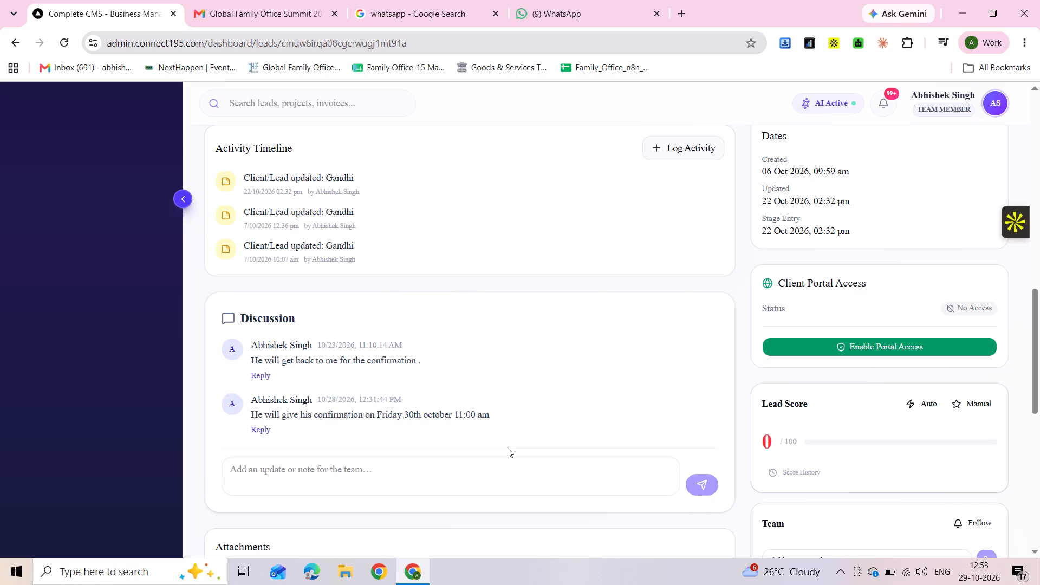
{"action": "scroll", "coordinate": [508, 448], "scroll_direction": "up", "scroll_amount": 1}
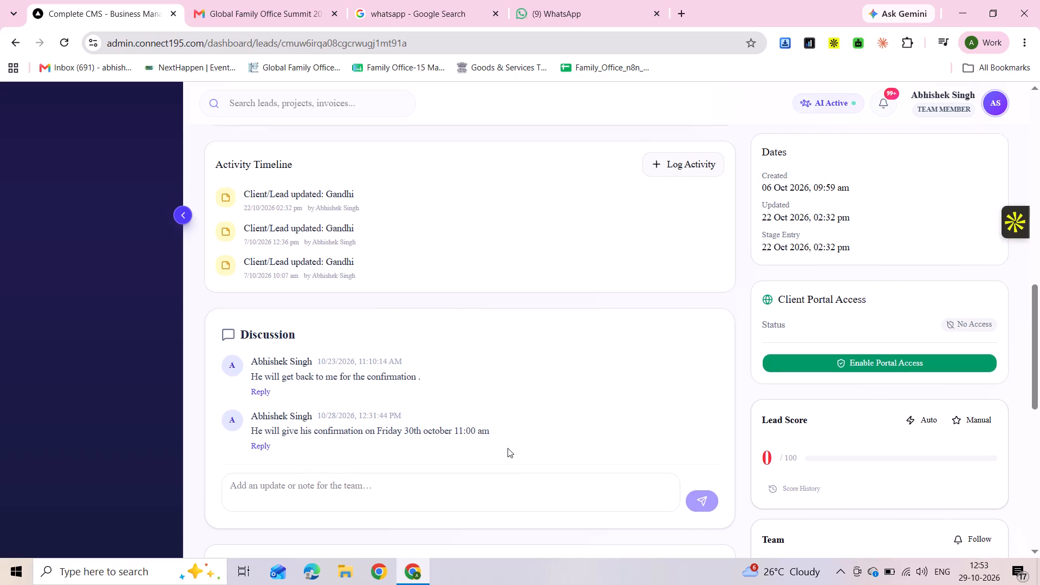
{"action": "scroll", "coordinate": [508, 448], "scroll_direction": "up", "scroll_amount": 3}
{"action": "scroll", "coordinate": [464, 418], "scroll_direction": "up", "scroll_amount": 5}
{"action": "scroll", "coordinate": [347, 325], "scroll_direction": "up", "scroll_amount": 5}
{"action": "scroll", "coordinate": [308, 300], "scroll_direction": "up", "scroll_amount": 2}
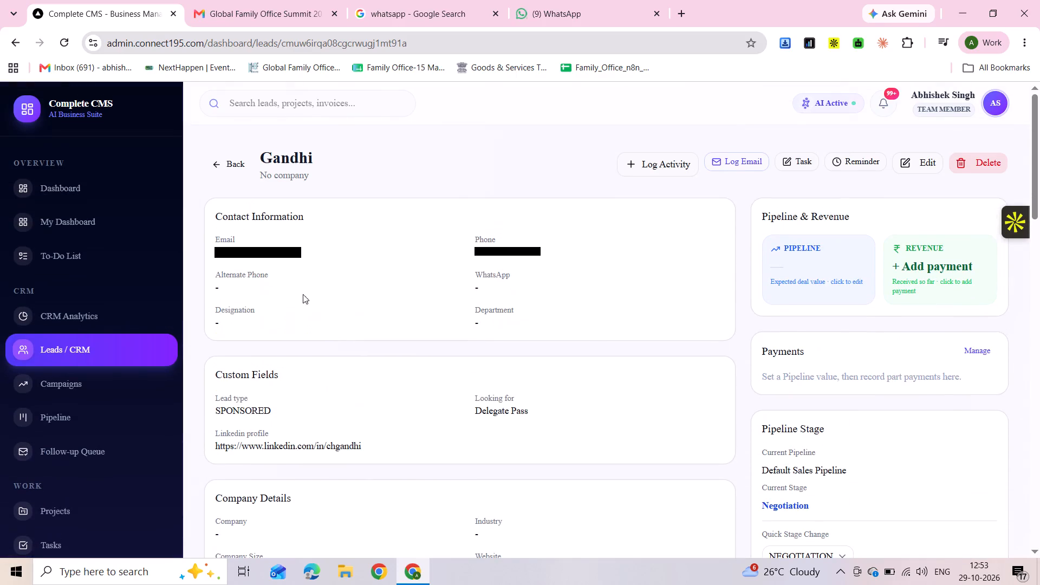
{"action": "scroll", "coordinate": [303, 294], "scroll_direction": "up", "scroll_amount": 2}
{"action": "left_click", "coordinate": [216, 162]}
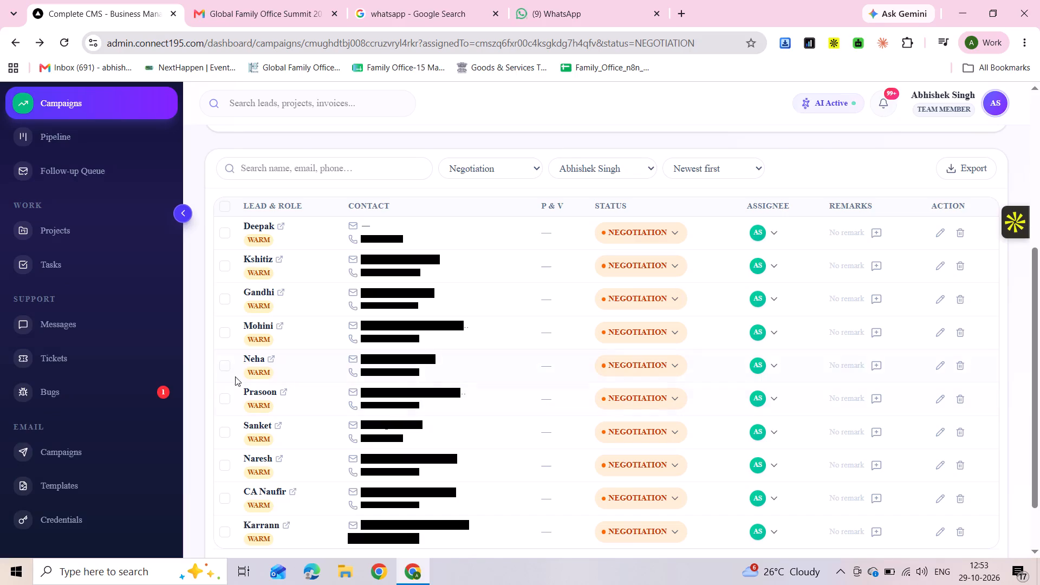
Open Mohini's lead record and examine its activity timeline and discussion section.
{"action": "left_click", "coordinate": [258, 324]}
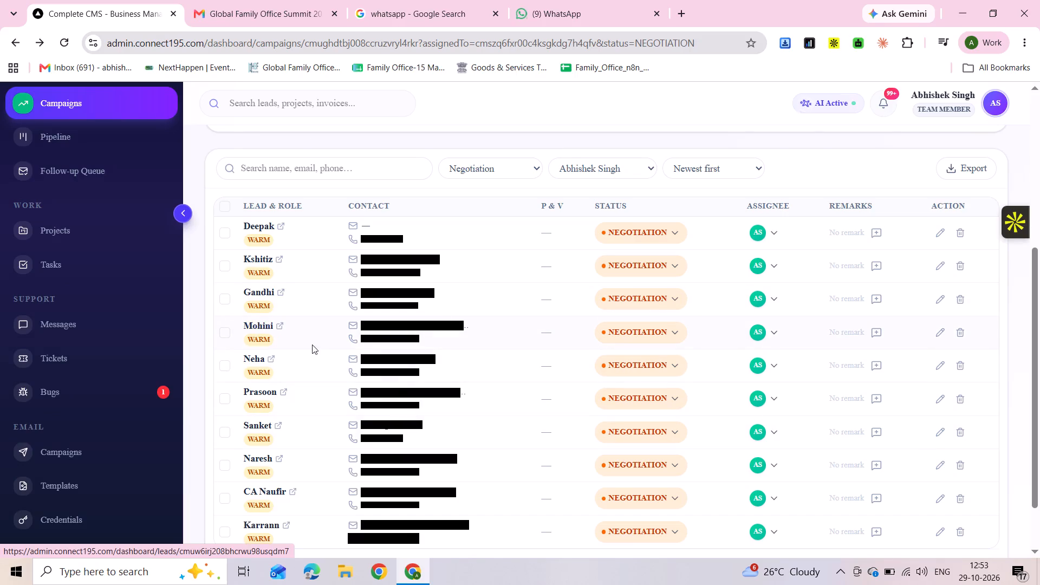
{"action": "scroll", "coordinate": [362, 338], "scroll_direction": "down", "scroll_amount": 9}
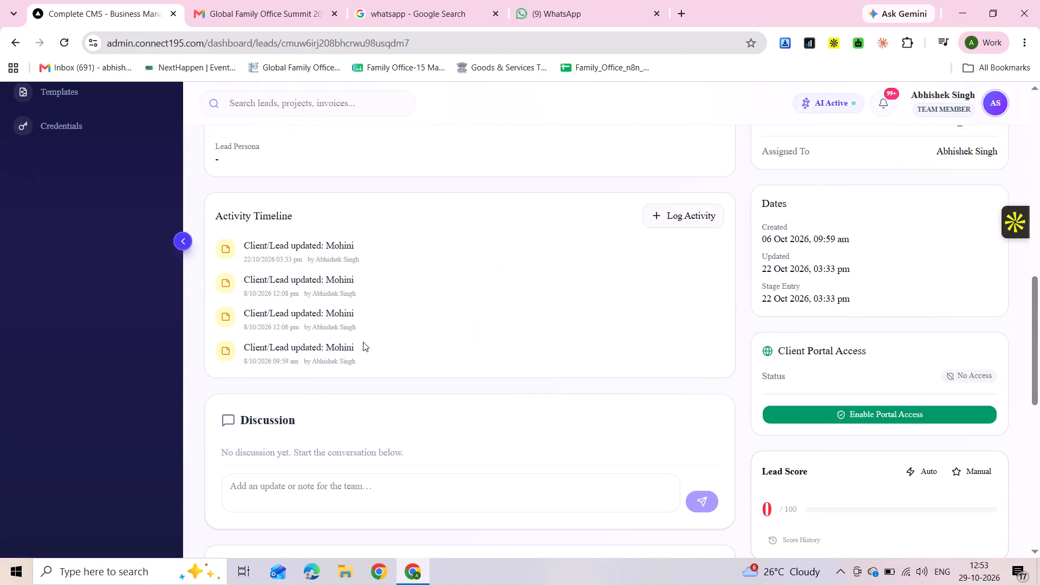
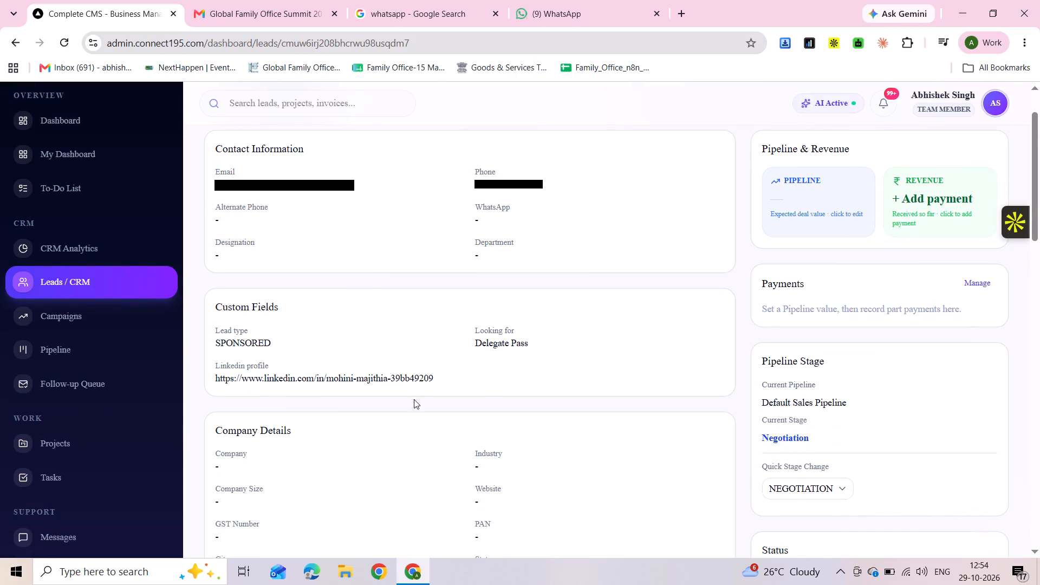
Review the custom fields, company details and pipeline stage in Mohini's lead record.
{"action": "scroll", "coordinate": [414, 400], "scroll_direction": "down", "scroll_amount": 1}
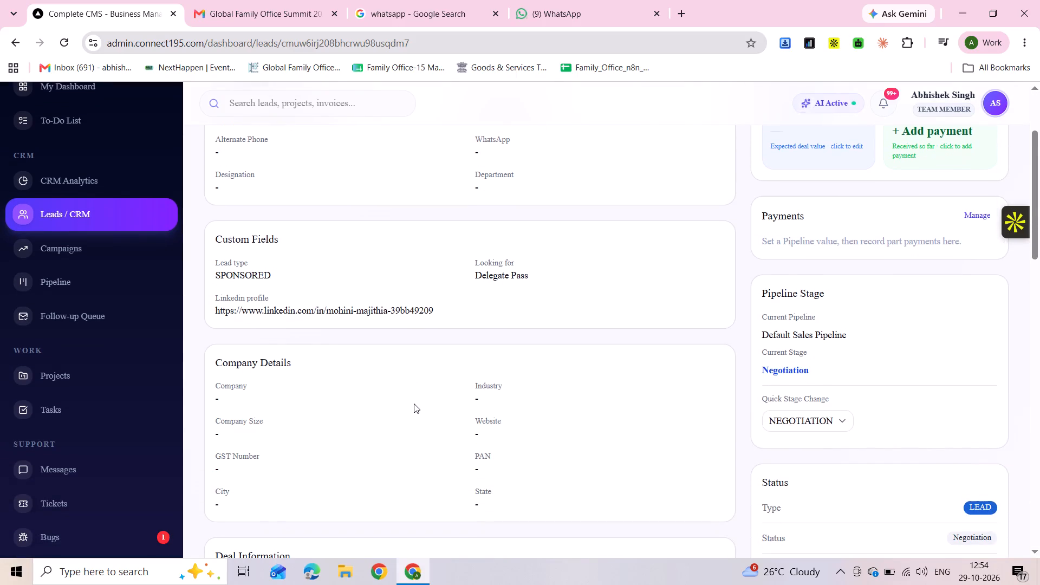
Examine Mohini's lead record, covering the custom fields, company details, deal information and start of the activity timeline.
{"action": "scroll", "coordinate": [414, 404], "scroll_direction": "down", "scroll_amount": 4}
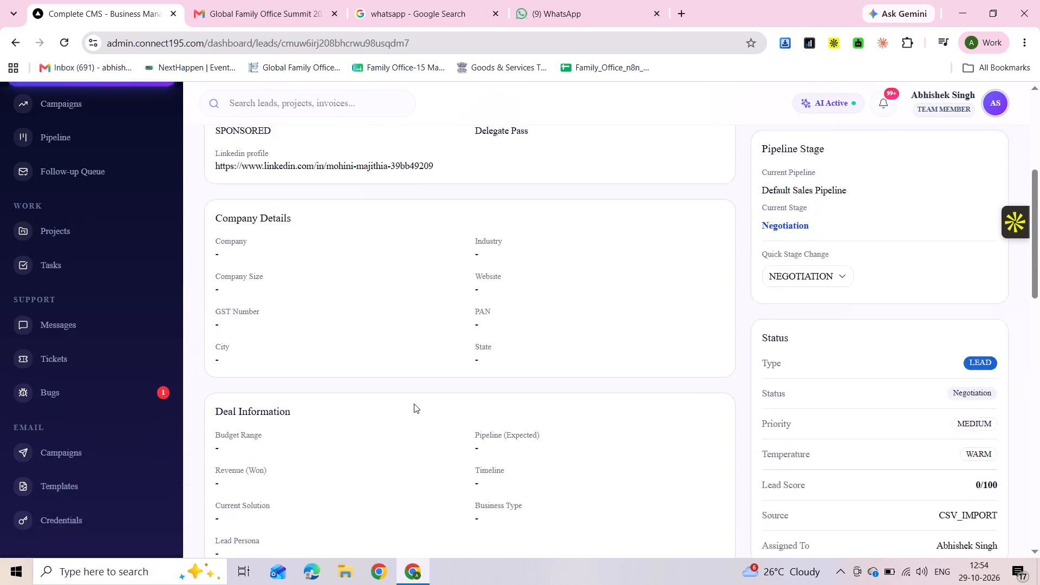
{"action": "scroll", "coordinate": [414, 404], "scroll_direction": "down", "scroll_amount": 1}
{"action": "scroll", "coordinate": [413, 404], "scroll_direction": "up", "scroll_amount": 1}
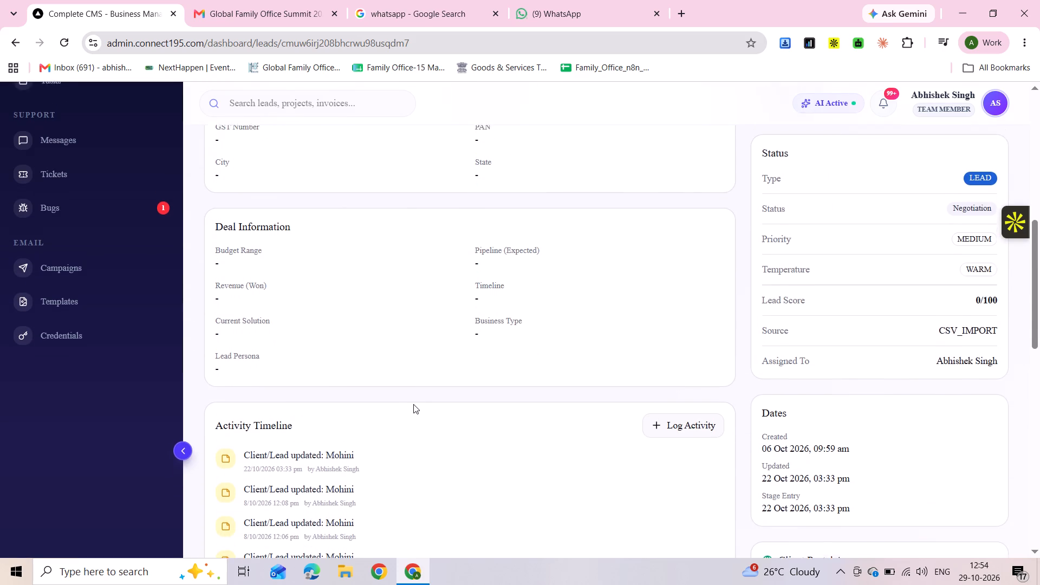
{"action": "scroll", "coordinate": [413, 404], "scroll_direction": "up", "scroll_amount": 4}
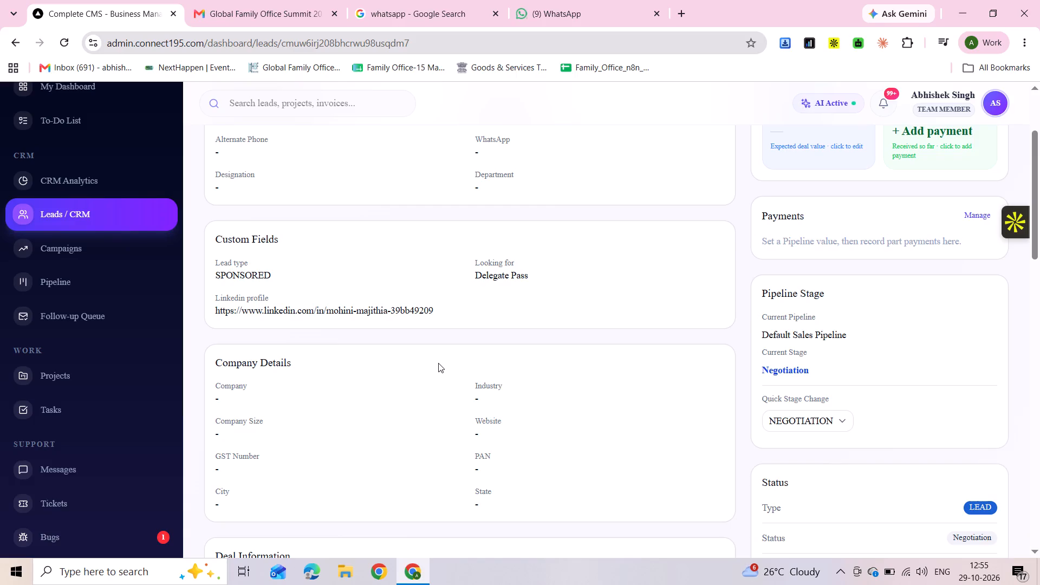
Select the email address in the Contact Information section of Mohini's lead record.
{"action": "scroll", "coordinate": [438, 363], "scroll_direction": "up", "scroll_amount": 2}
{"action": "scroll", "coordinate": [438, 363], "scroll_direction": "down", "scroll_amount": 1}
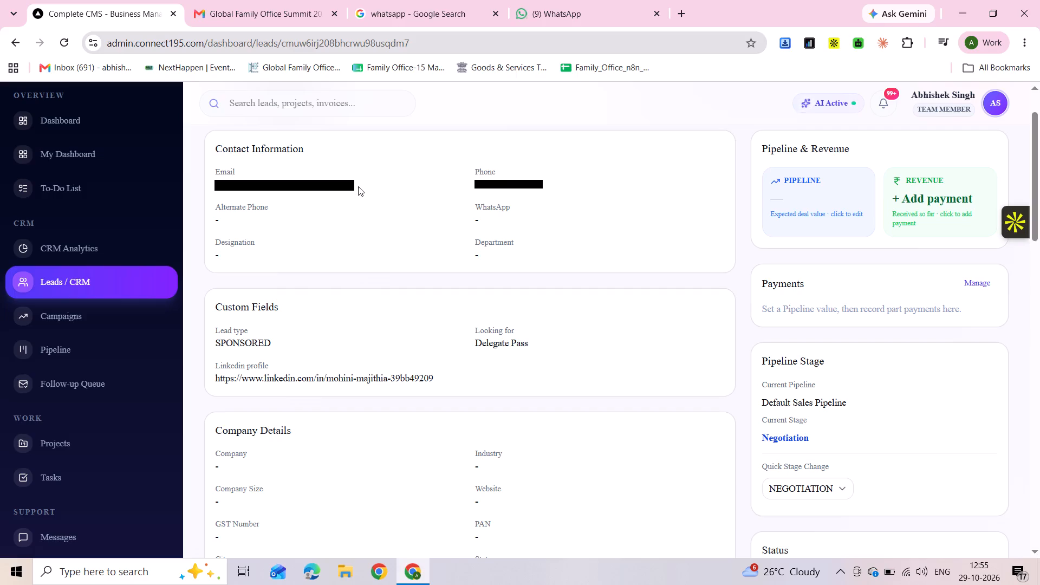
{"action": "left_click_drag", "start_coordinate": [361, 186], "coordinate": [269, 178]}
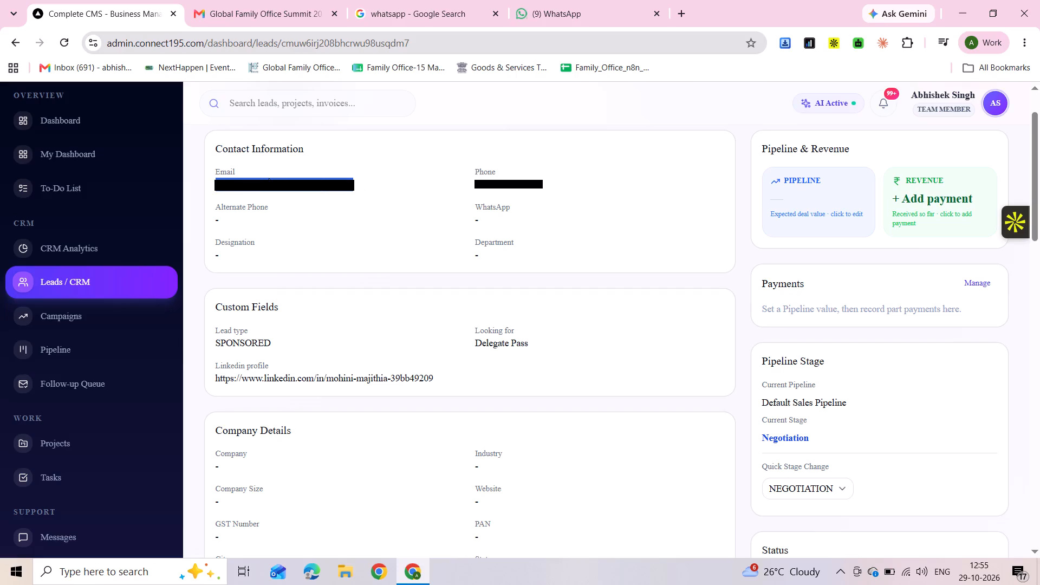
Copy the email address from Mohini's contact information and switch to Gmail.
{"action": "left_click_drag", "start_coordinate": [269, 178], "coordinate": [204, 193]}
{"action": "right_click", "coordinate": [330, 186]}
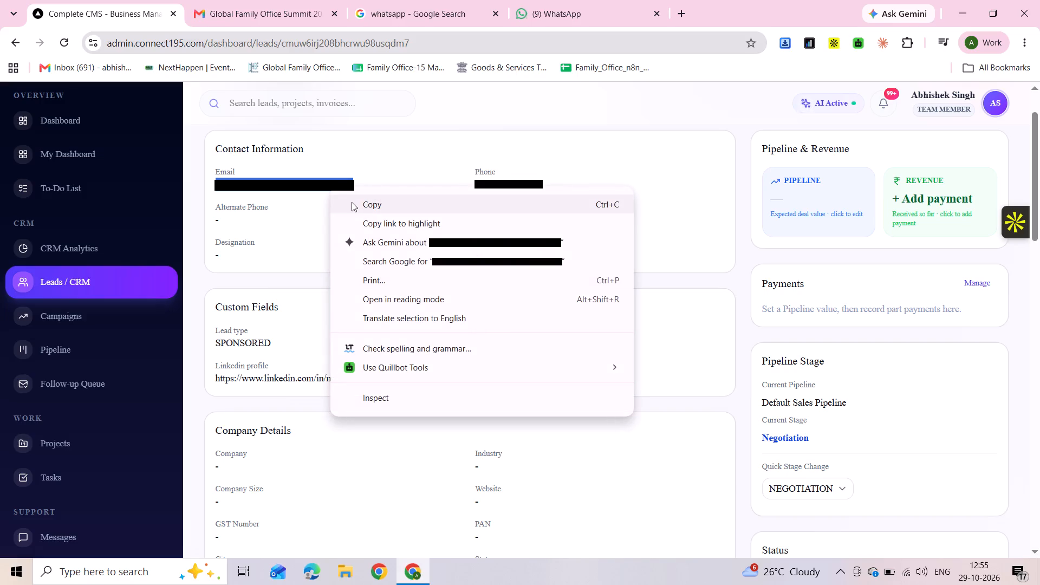
{"action": "left_click", "coordinate": [352, 202]}
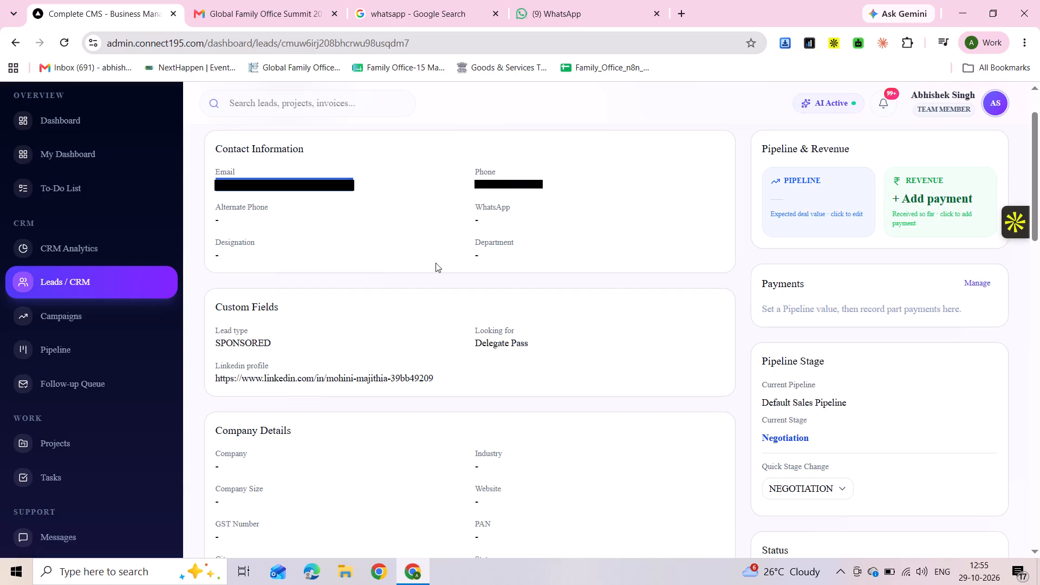
{"action": "left_click", "coordinate": [253, 2]}
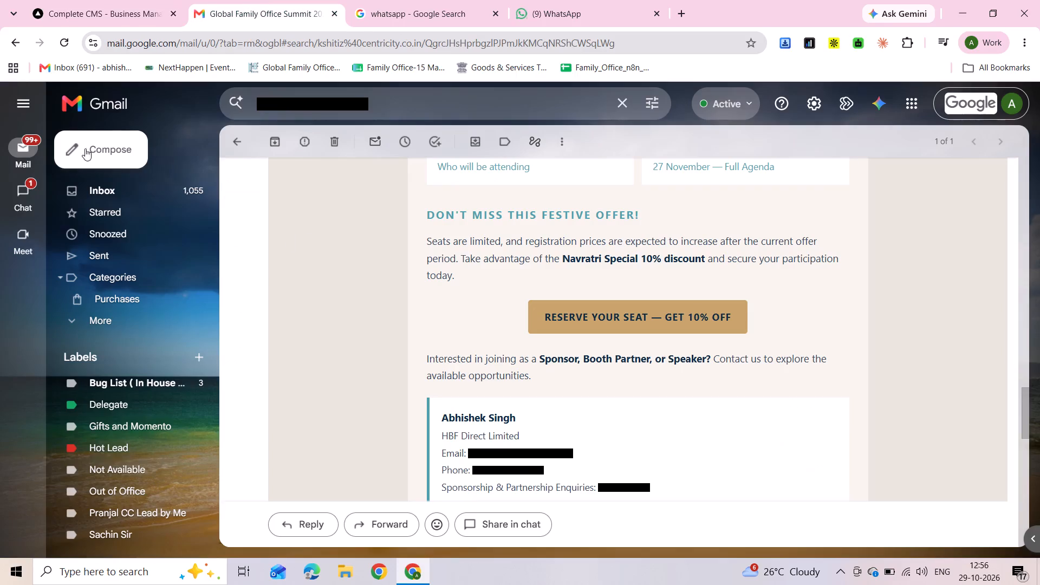
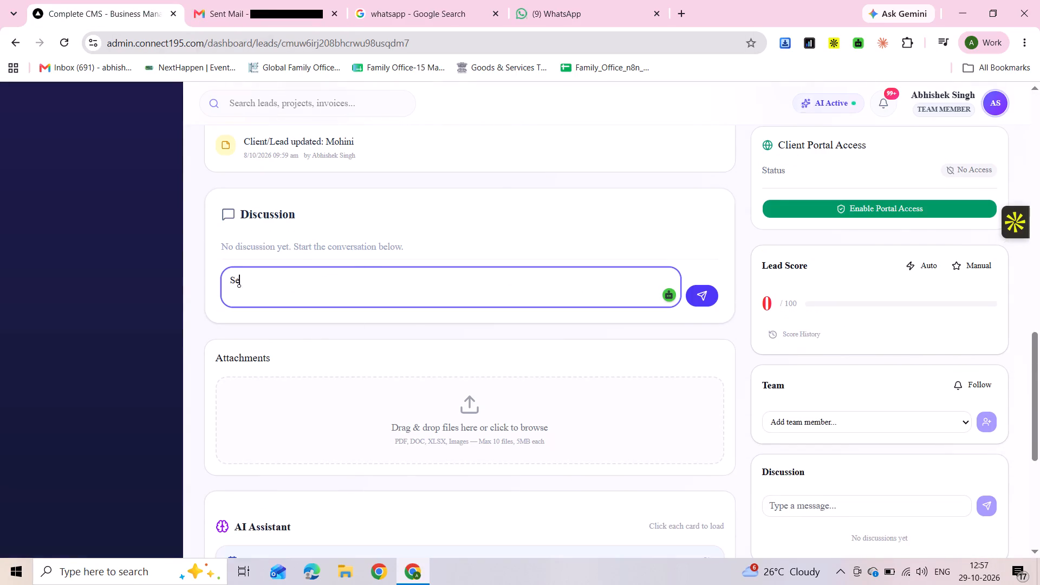
Post the note "Send invitation note and audience profile again" in the discussion section of Mohini's lead record.
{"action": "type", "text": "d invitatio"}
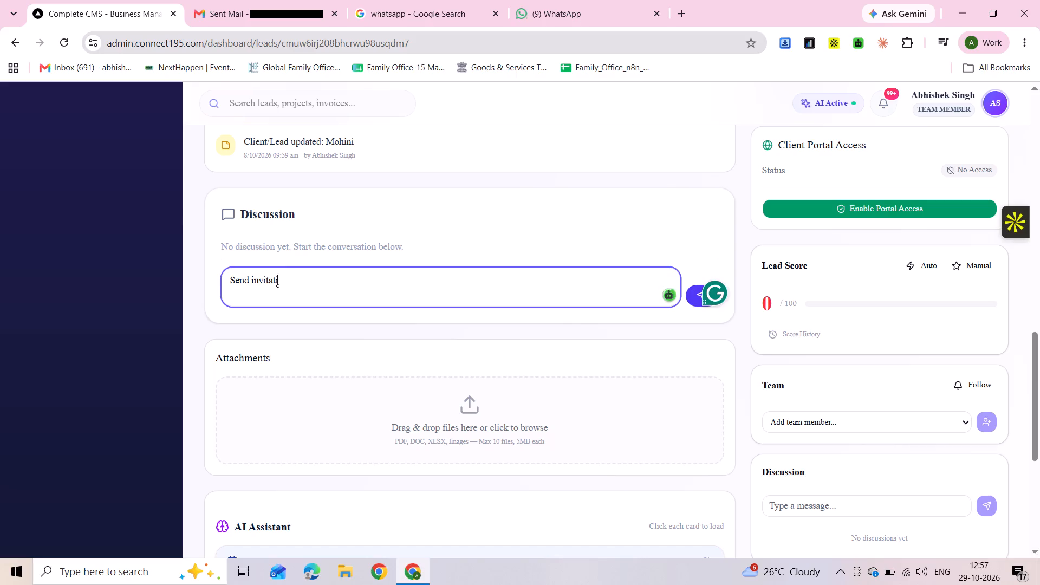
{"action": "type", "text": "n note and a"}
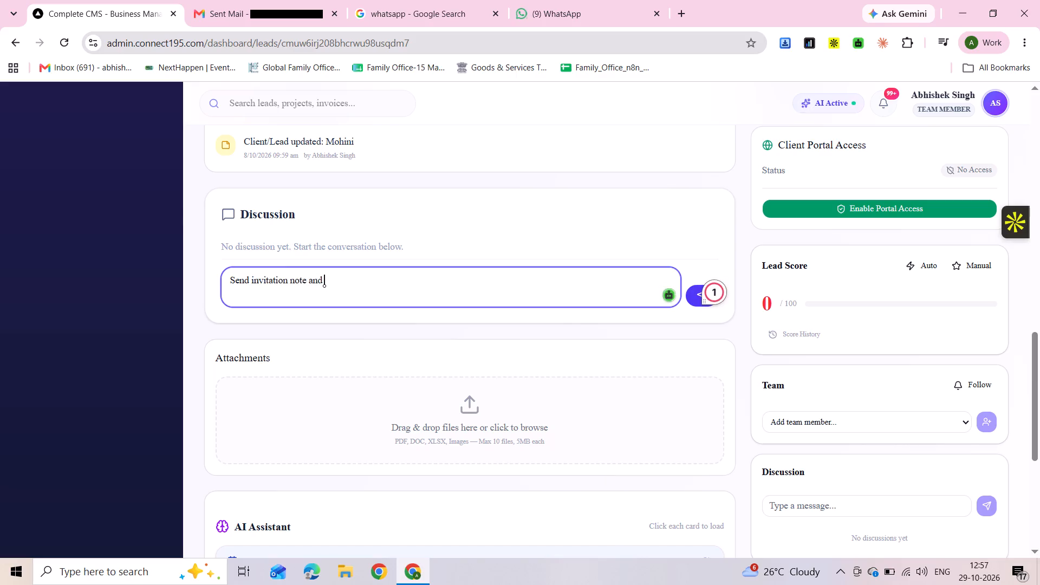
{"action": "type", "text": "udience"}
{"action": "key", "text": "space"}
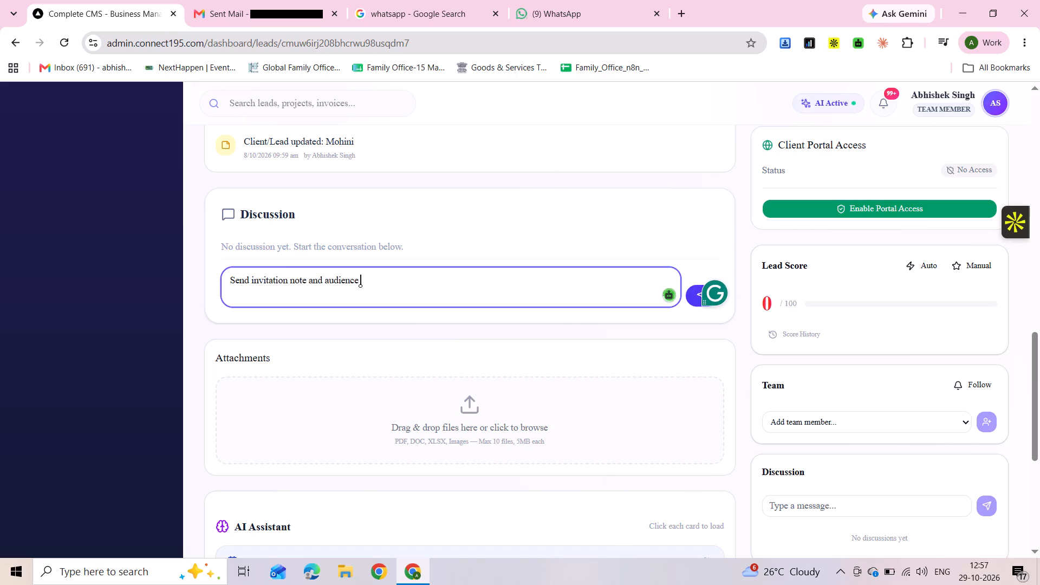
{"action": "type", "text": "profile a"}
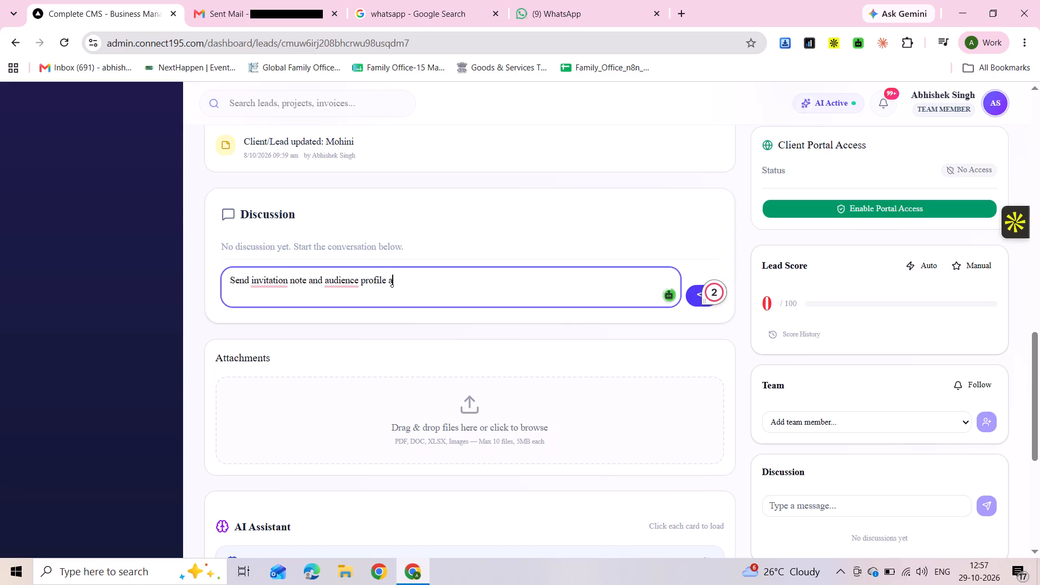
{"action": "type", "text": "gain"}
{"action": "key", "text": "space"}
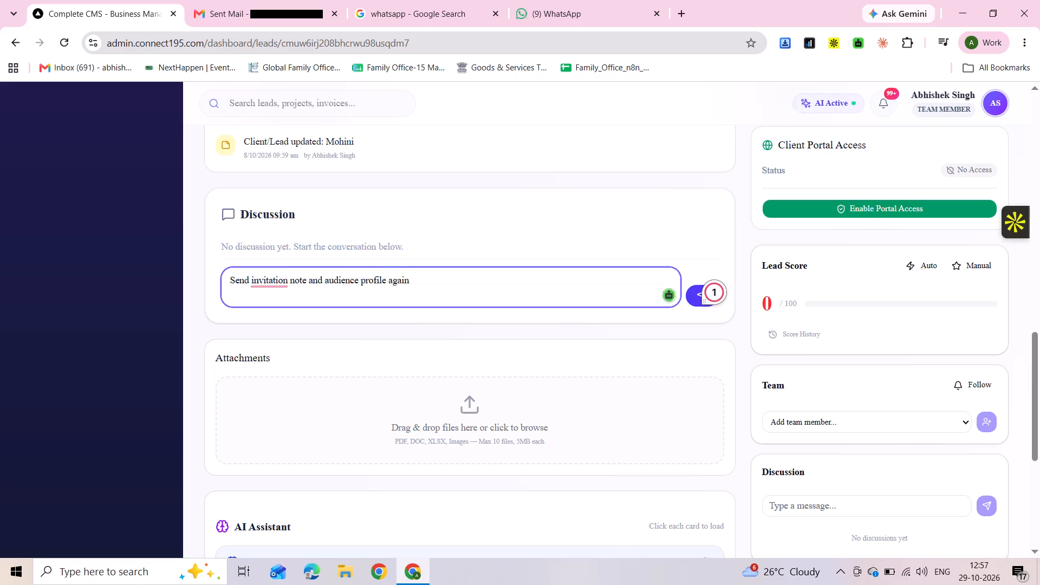
{"action": "left_click", "coordinate": [699, 296]}
{"action": "left_click", "coordinate": [697, 298]}
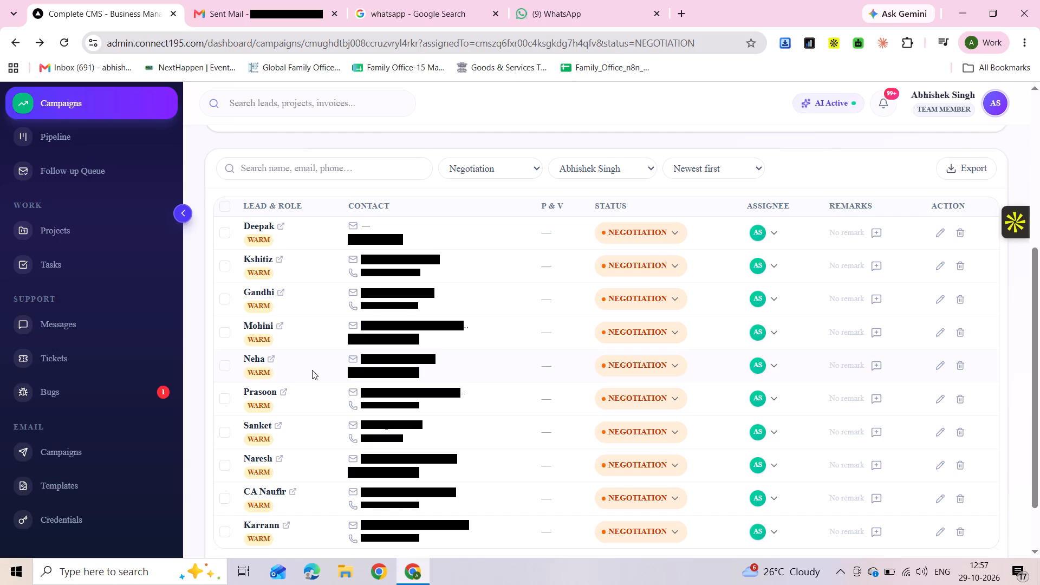
Open Neha's lead record from the Negotiation list and examine the contact information, deal information, activity timeline and discussion.
{"action": "scroll", "coordinate": [314, 483], "scroll_direction": "down", "scroll_amount": 2}
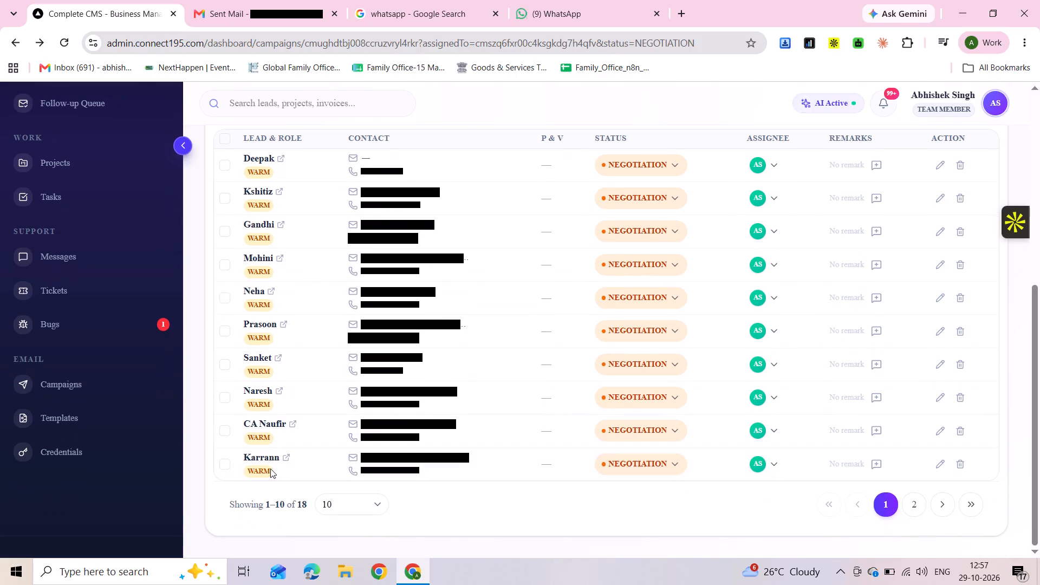
{"action": "scroll", "coordinate": [304, 362], "scroll_direction": "up", "scroll_amount": 4}
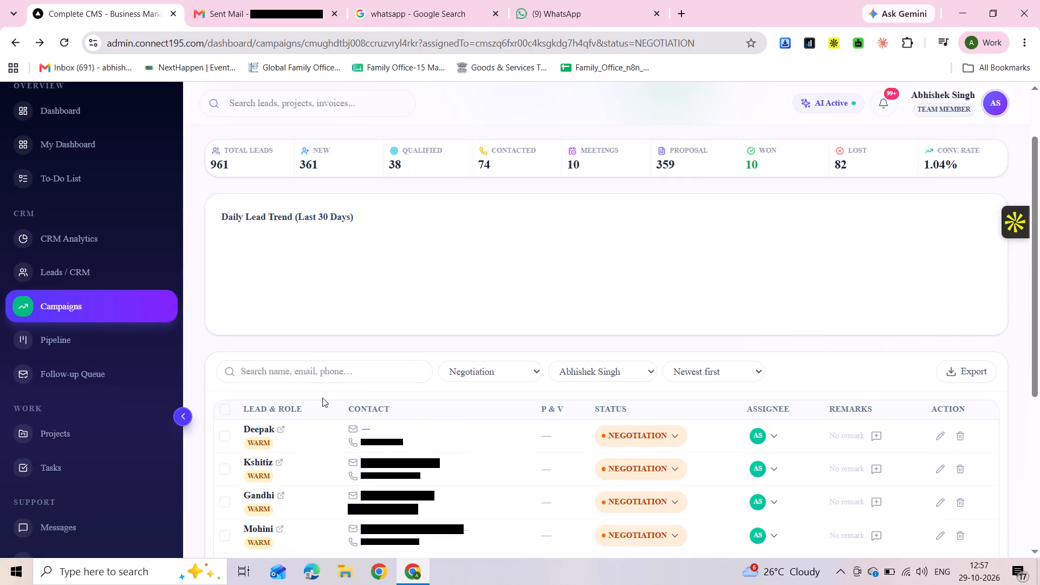
{"action": "scroll", "coordinate": [322, 398], "scroll_direction": "down", "scroll_amount": 2}
{"action": "scroll", "coordinate": [321, 398], "scroll_direction": "up", "scroll_amount": 1}
{"action": "scroll", "coordinate": [304, 406], "scroll_direction": "down", "scroll_amount": 2}
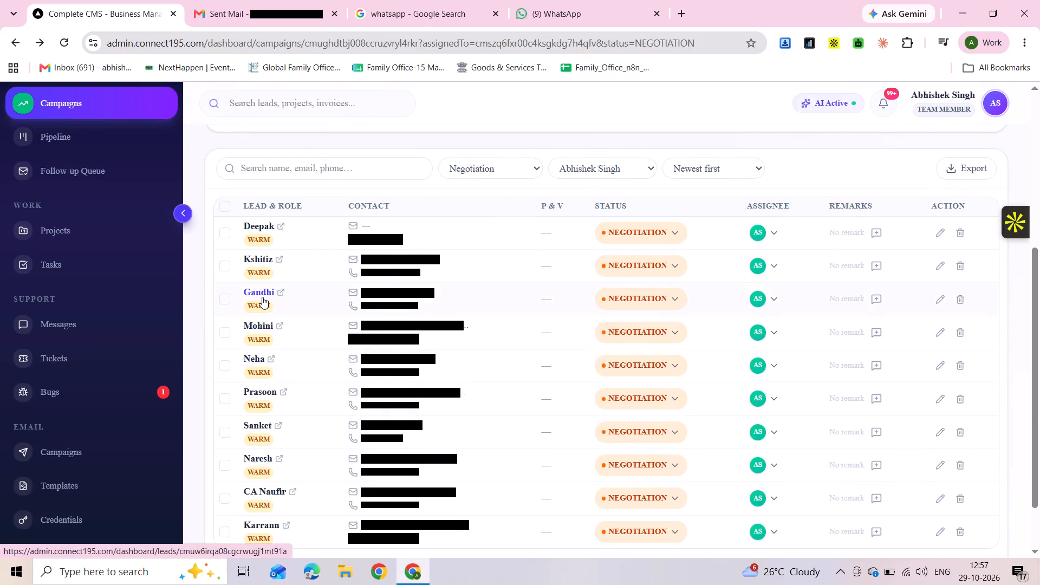
{"action": "left_click", "coordinate": [256, 353]}
{"action": "scroll", "coordinate": [463, 507], "scroll_direction": "down", "scroll_amount": 6}
{"action": "scroll", "coordinate": [473, 510], "scroll_direction": "up", "scroll_amount": 1}
{"action": "scroll", "coordinate": [474, 509], "scroll_direction": "down", "scroll_amount": 8}
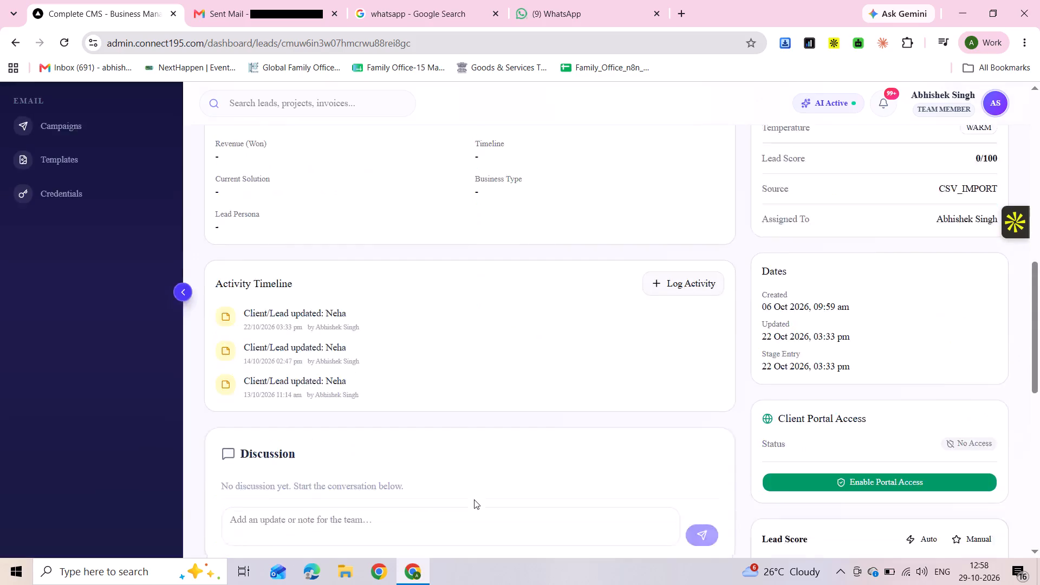
{"action": "scroll", "coordinate": [468, 491], "scroll_direction": "up", "scroll_amount": 4}
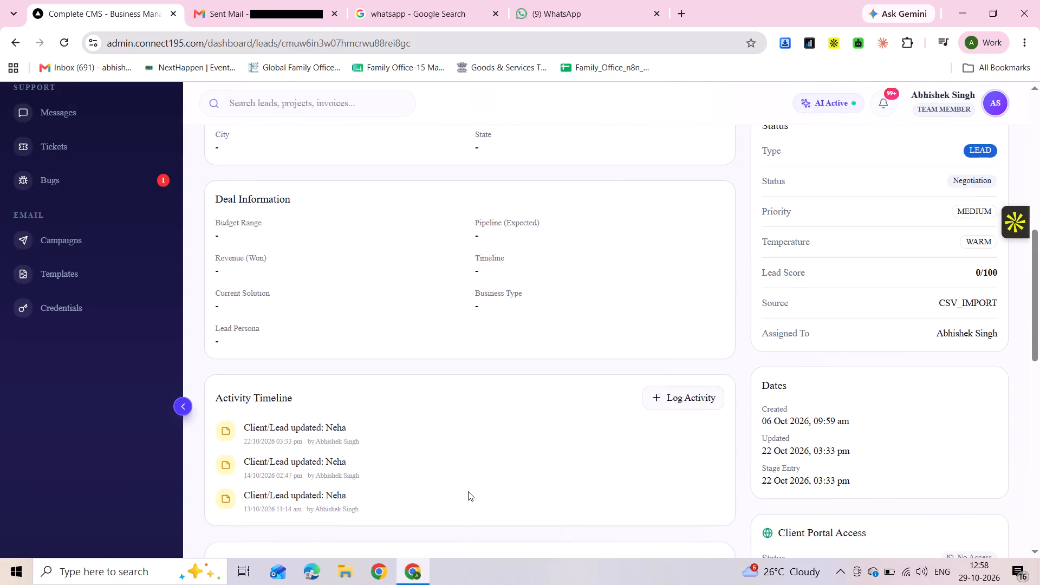
{"action": "scroll", "coordinate": [465, 491], "scroll_direction": "up", "scroll_amount": 4}
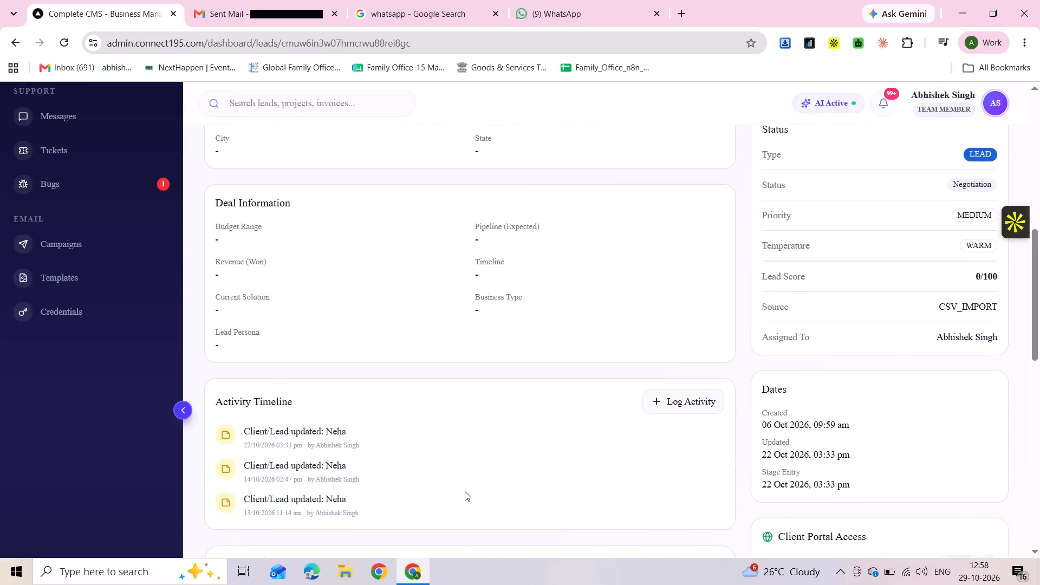
{"action": "scroll", "coordinate": [465, 491], "scroll_direction": "up", "scroll_amount": 3}
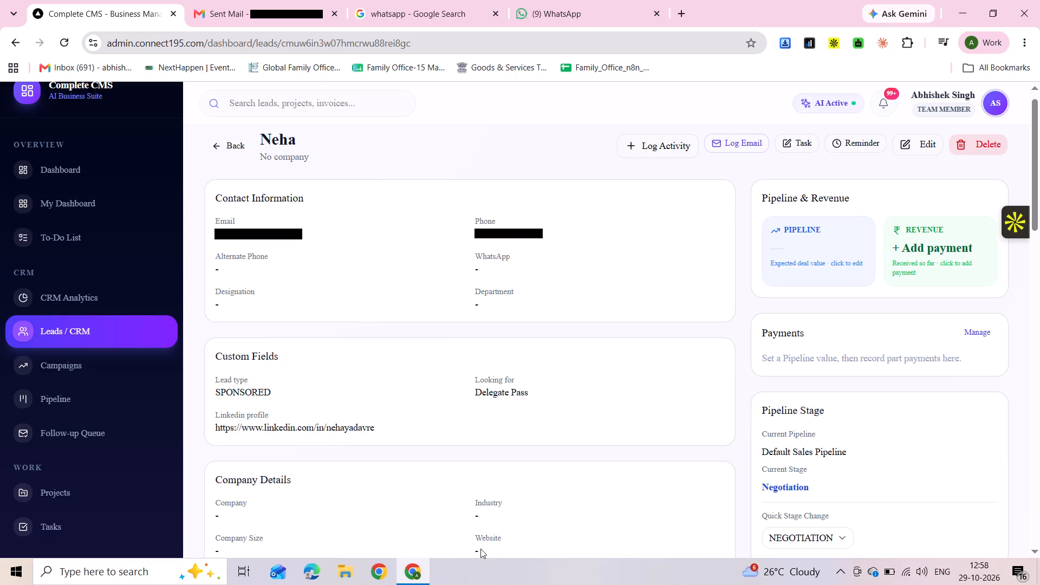
Post the discussion note "call forwarded to voice mail" on Neha's lead record and return to the campaign's lead list.
{"action": "scroll", "coordinate": [480, 561], "scroll_direction": "down", "scroll_amount": 5}
{"action": "scroll", "coordinate": [297, 409], "scroll_direction": "down", "scroll_amount": 11}
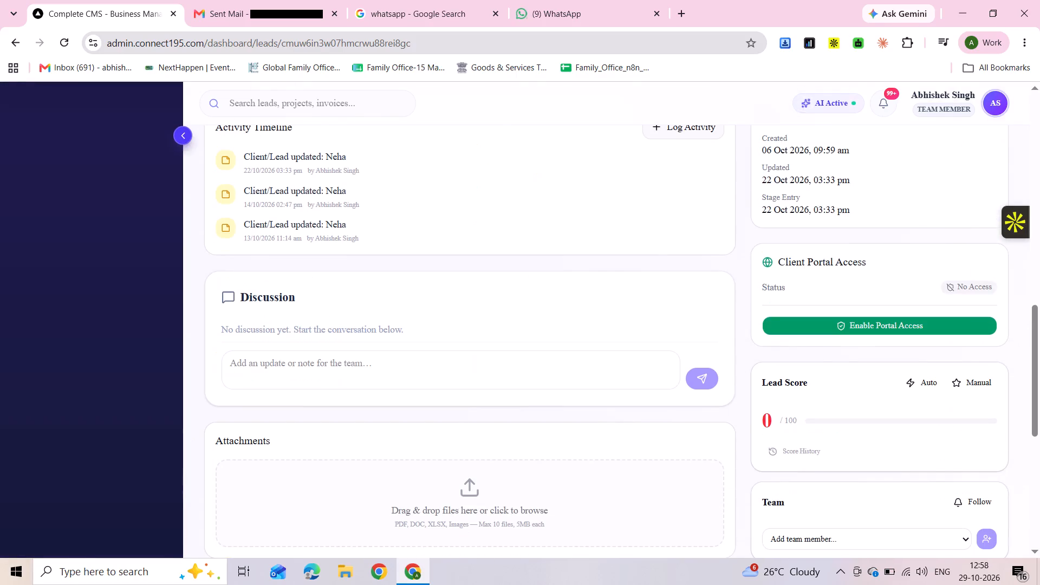
{"action": "left_click", "coordinate": [298, 384]}
{"action": "type", "text": "call forwa"}
{"action": "type", "text": "rded to voice mail"}
{"action": "key", "text": "space"}
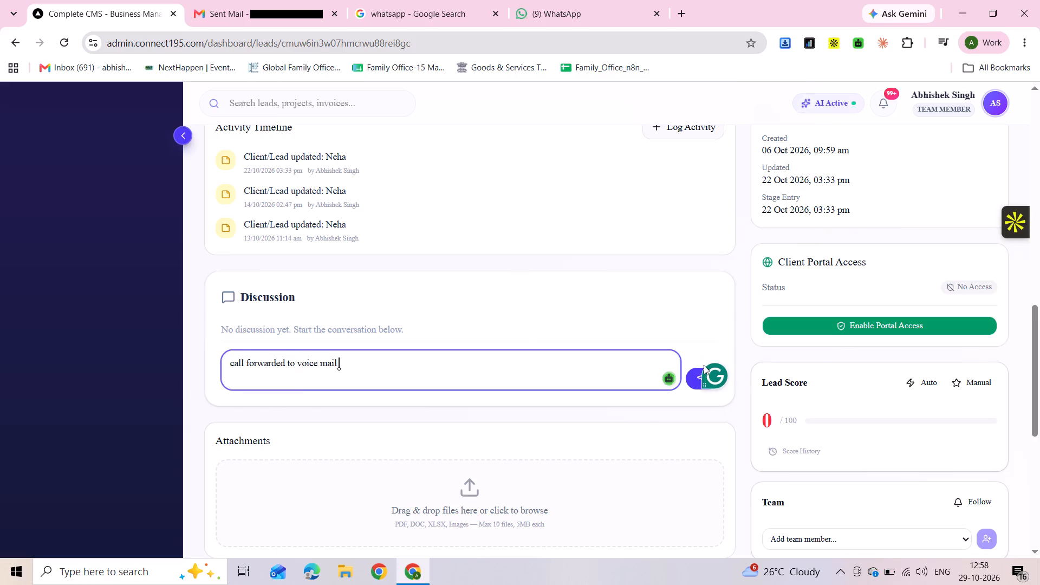
{"action": "left_click", "coordinate": [690, 375]}
{"action": "scroll", "coordinate": [698, 445], "scroll_direction": "up", "scroll_amount": 19}
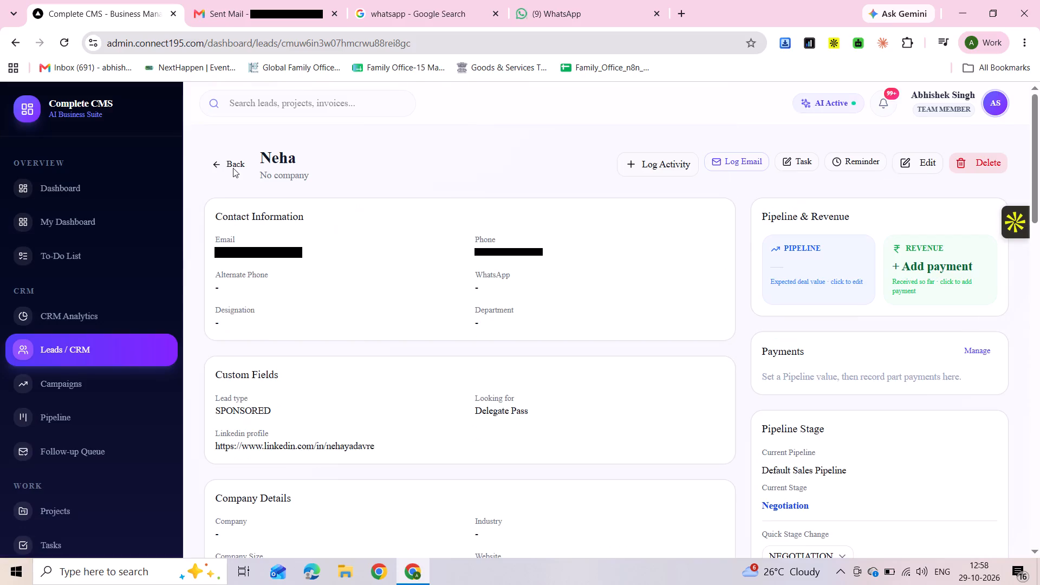
{"action": "left_click", "coordinate": [225, 168]}
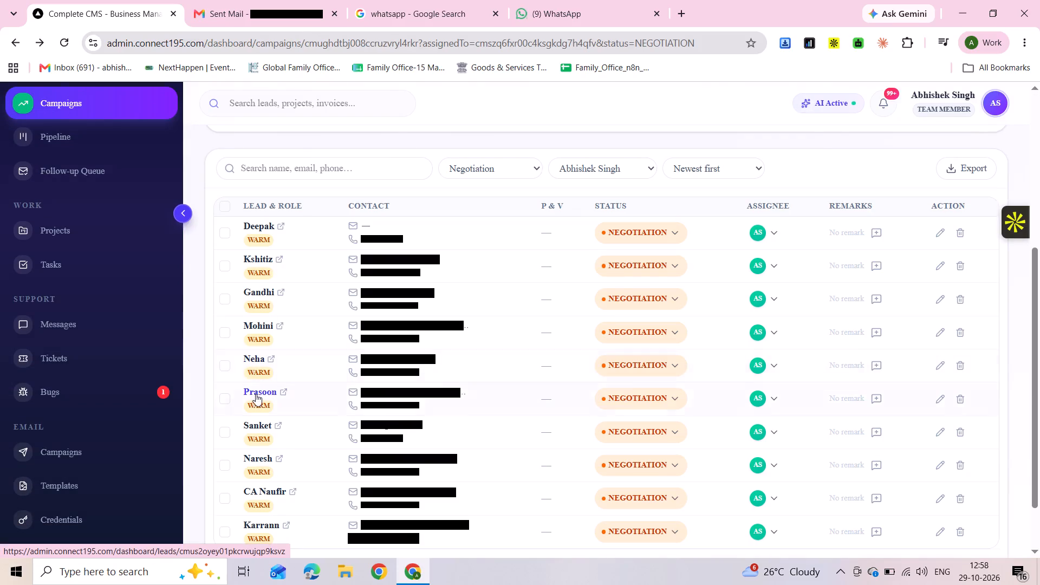
Open Prasoon's lead record from the Negotiation list and look through its details.
{"action": "left_click", "coordinate": [256, 387]}
{"action": "scroll", "coordinate": [331, 393], "scroll_direction": "down", "scroll_amount": 4}
{"action": "scroll", "coordinate": [337, 389], "scroll_direction": "up", "scroll_amount": 1}
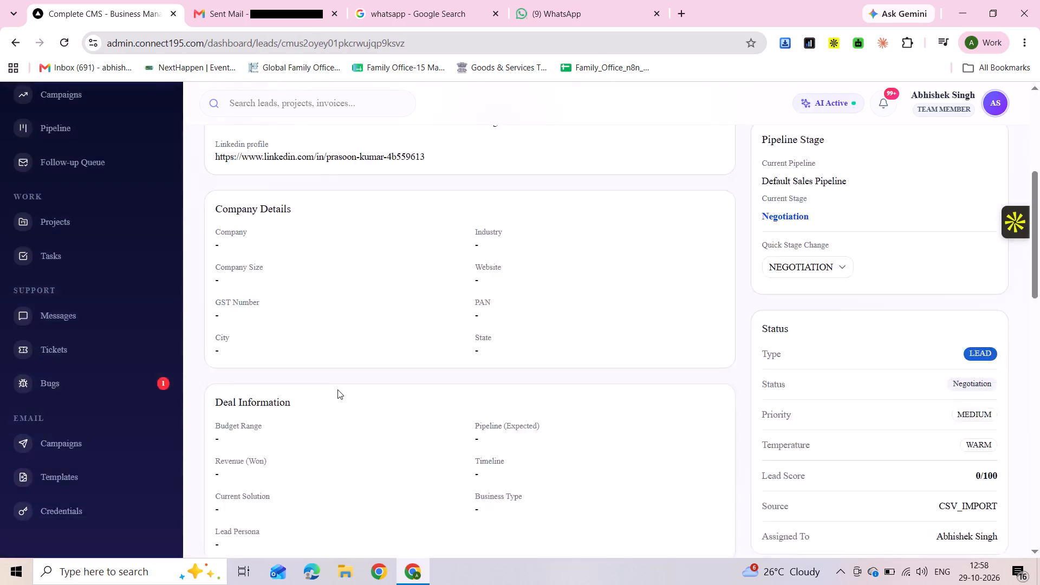
Read the activity timeline and discussion notes on Prasoon's lead record and return to the campaign's lead list.
{"action": "scroll", "coordinate": [337, 389], "scroll_direction": "down", "scroll_amount": 8}
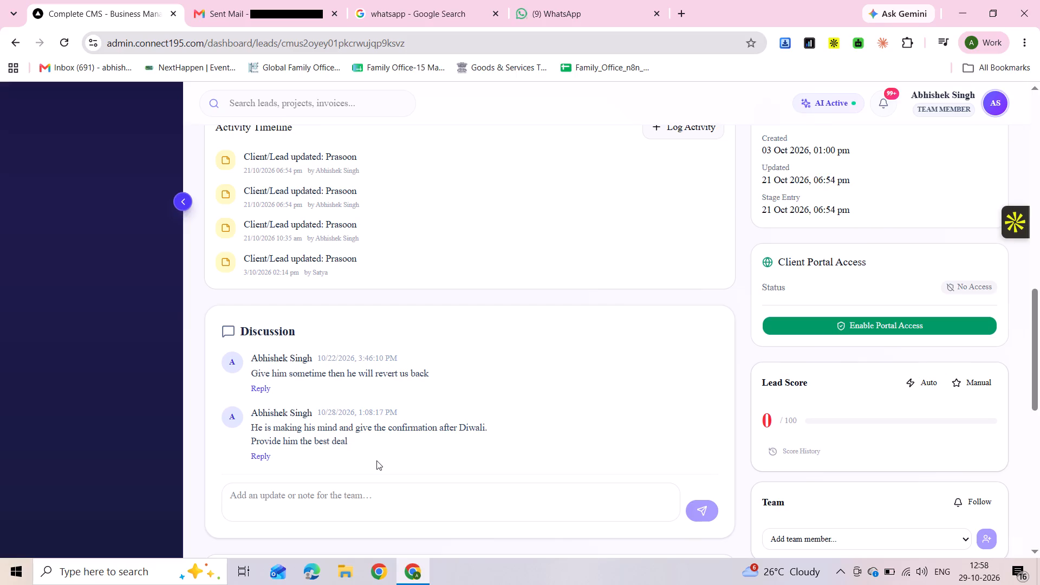
{"action": "scroll", "coordinate": [376, 460], "scroll_direction": "up", "scroll_amount": 12}
{"action": "scroll", "coordinate": [229, 238], "scroll_direction": "up", "scroll_amount": 3}
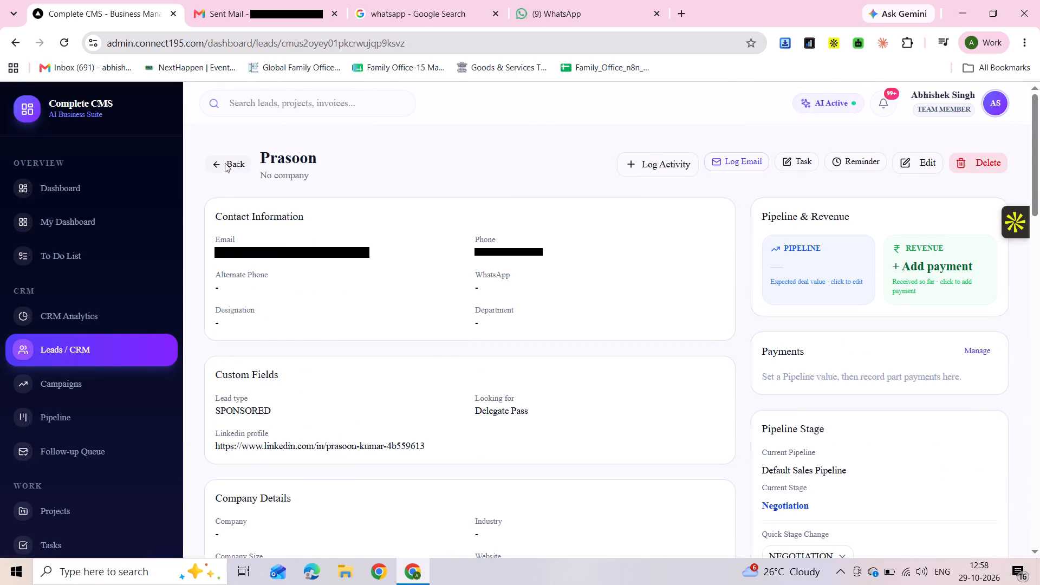
{"action": "left_click", "coordinate": [225, 163]}
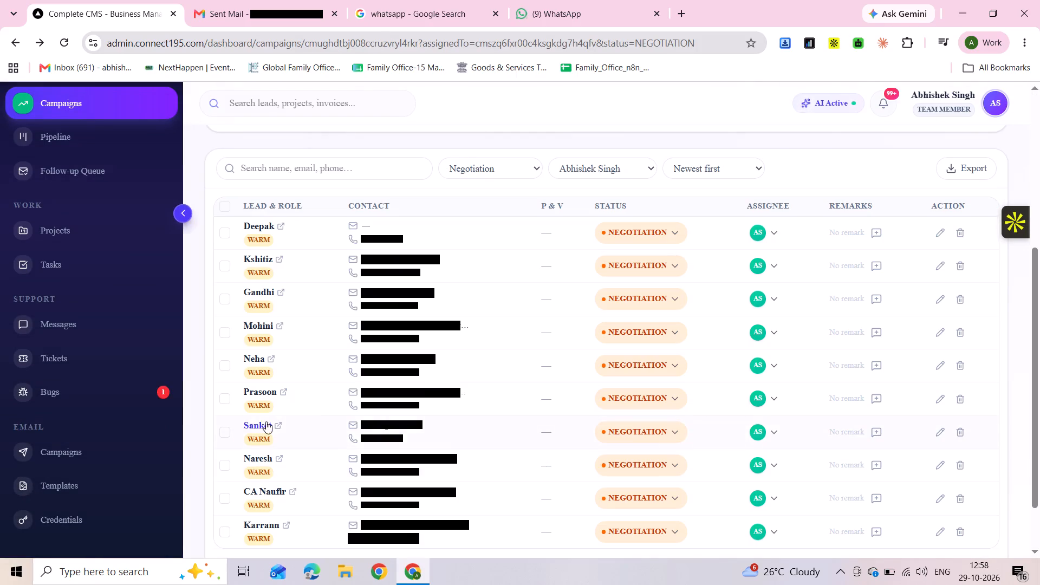
Open Sanket's lead record from the Negotiation list and examine its discussion notes, activity timeline and contact information.
{"action": "left_click", "coordinate": [258, 421]}
{"action": "scroll", "coordinate": [413, 443], "scroll_direction": "down", "scroll_amount": 12}
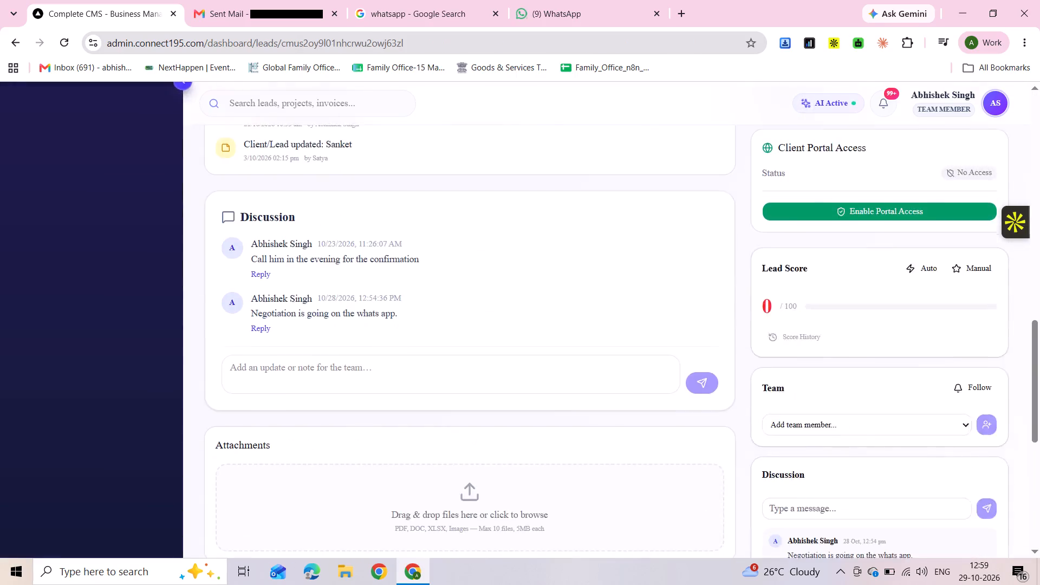
{"action": "scroll", "coordinate": [413, 440], "scroll_direction": "up", "scroll_amount": 1}
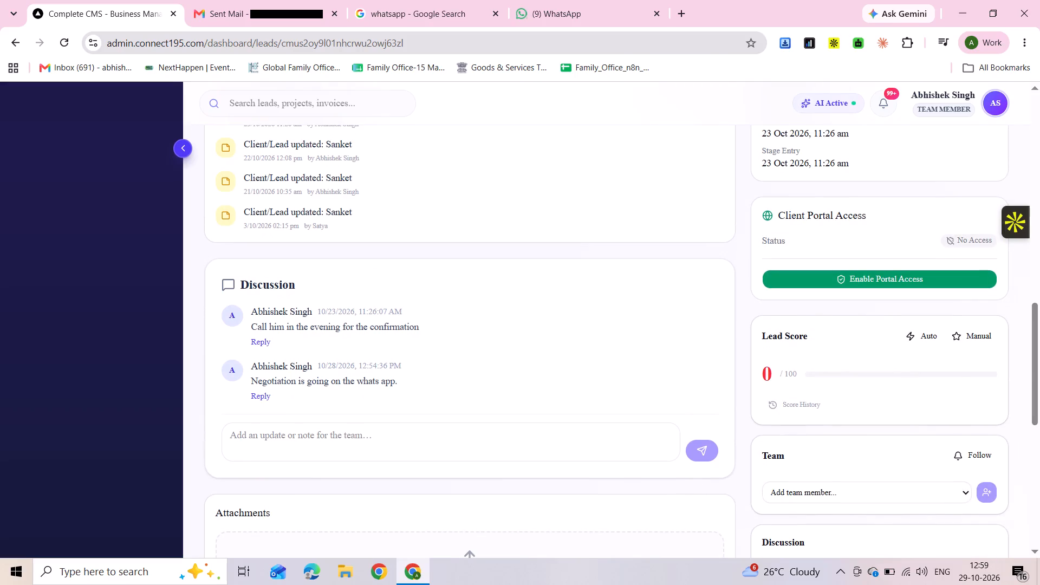
{"action": "scroll", "coordinate": [413, 440], "scroll_direction": "up", "scroll_amount": 9}
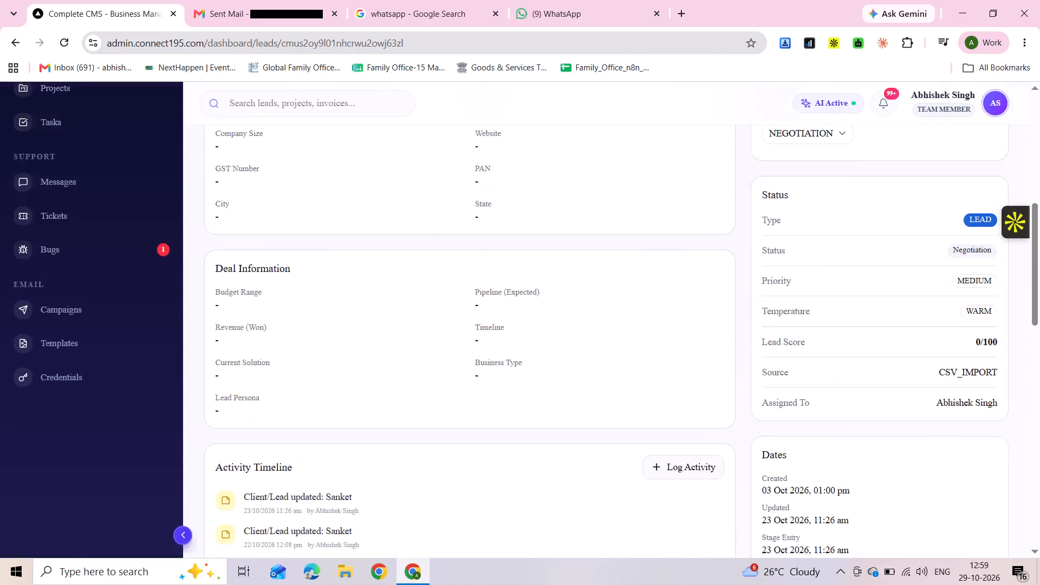
{"action": "scroll", "coordinate": [413, 440], "scroll_direction": "up", "scroll_amount": 4}
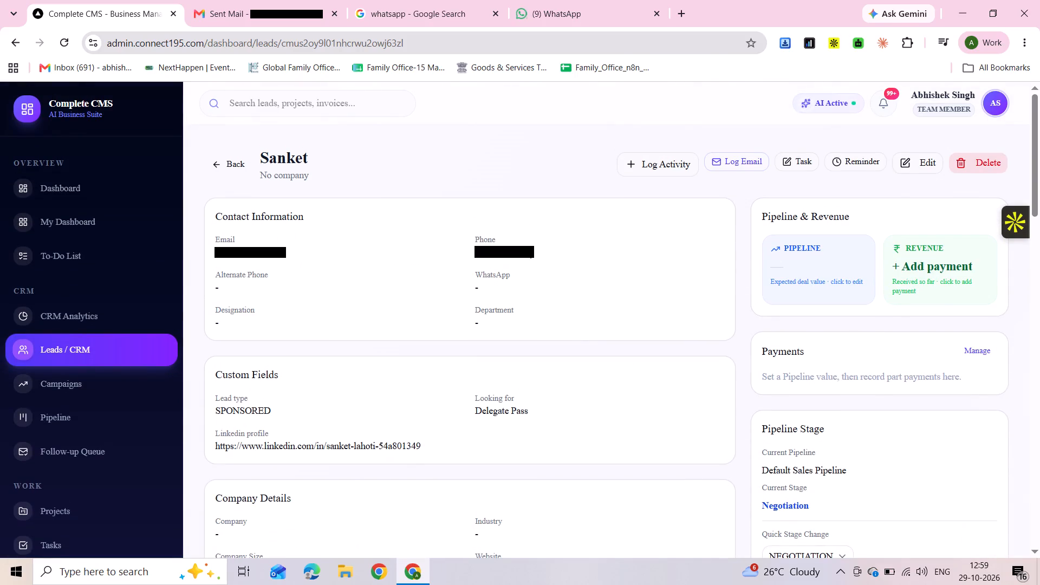
Copy the phone number from the contact information on Sanket's lead record.
{"action": "left_click_drag", "start_coordinate": [526, 250], "coordinate": [474, 258]}
{"action": "right_click", "coordinate": [479, 253]}
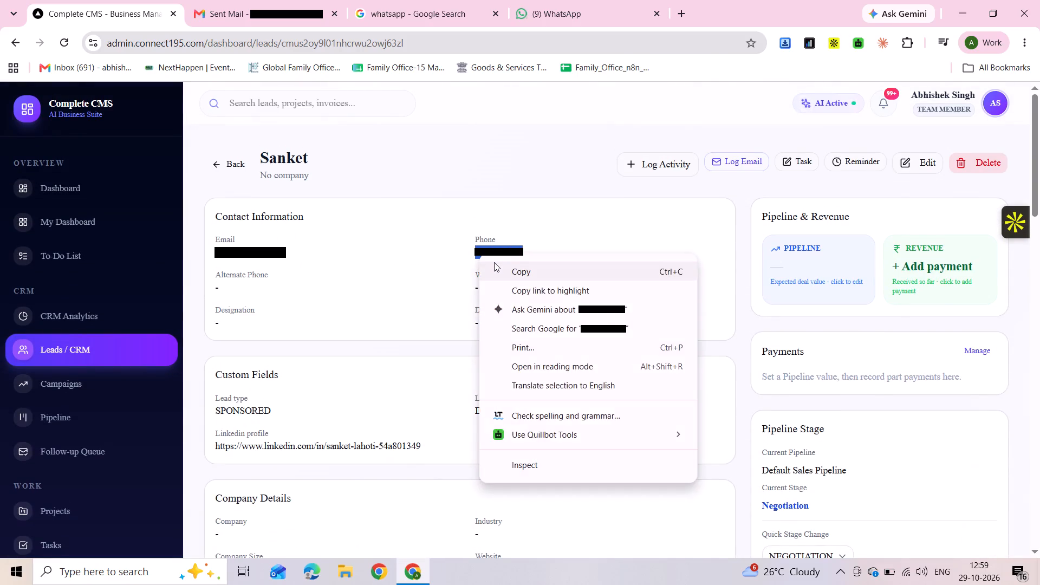
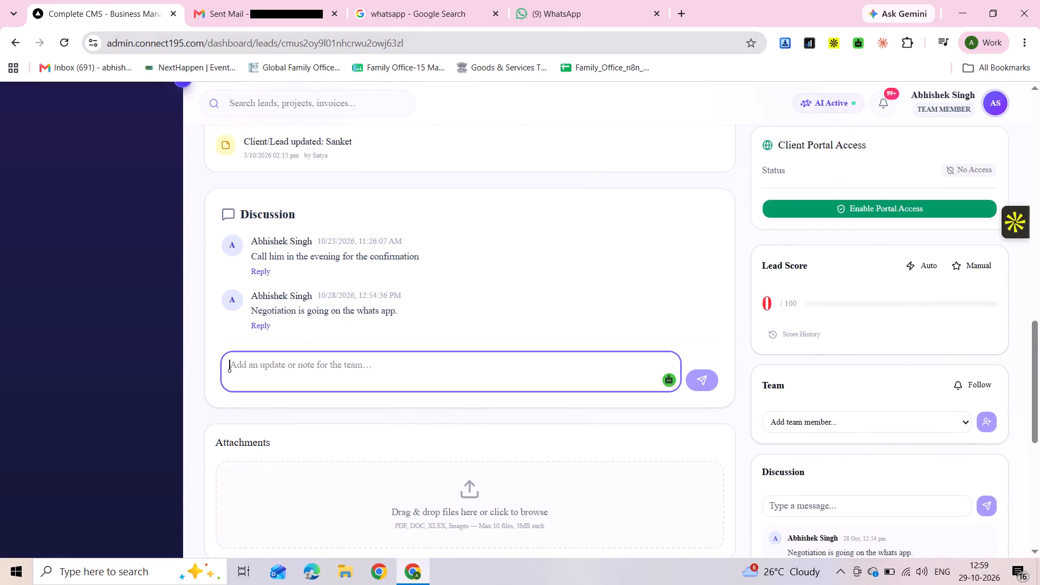
Write the discussion note "I have send the payment details to him." on the open lead record, with a second line starting "Take follow up on".
{"action": "type", "text": "I have send the payment details"}
{"action": "key", "text": "space"}
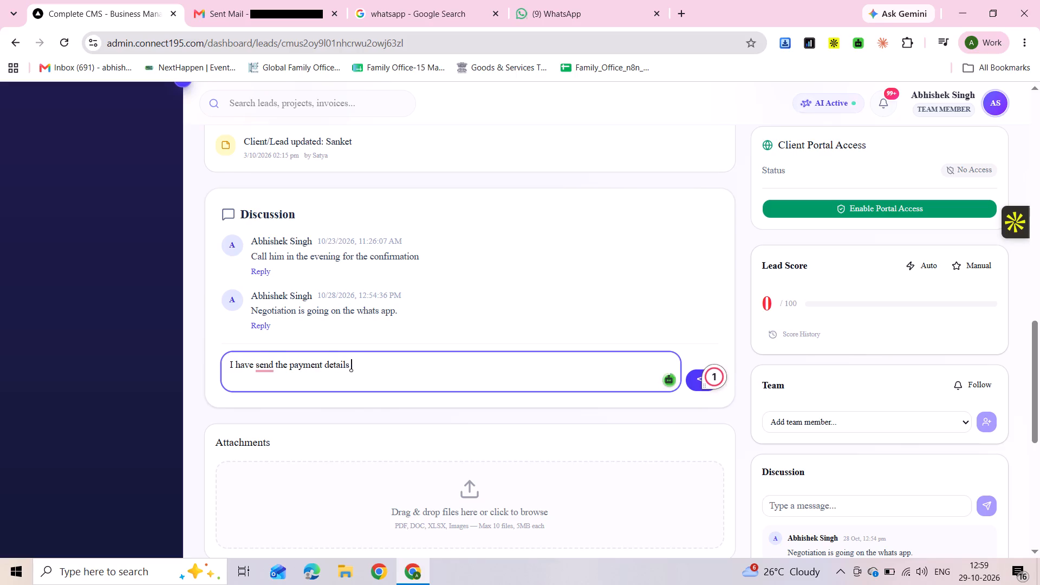
{"action": "type", "text": "to him"}
{"action": "key", "text": "period"}
{"action": "key", "text": "shift+Return"}
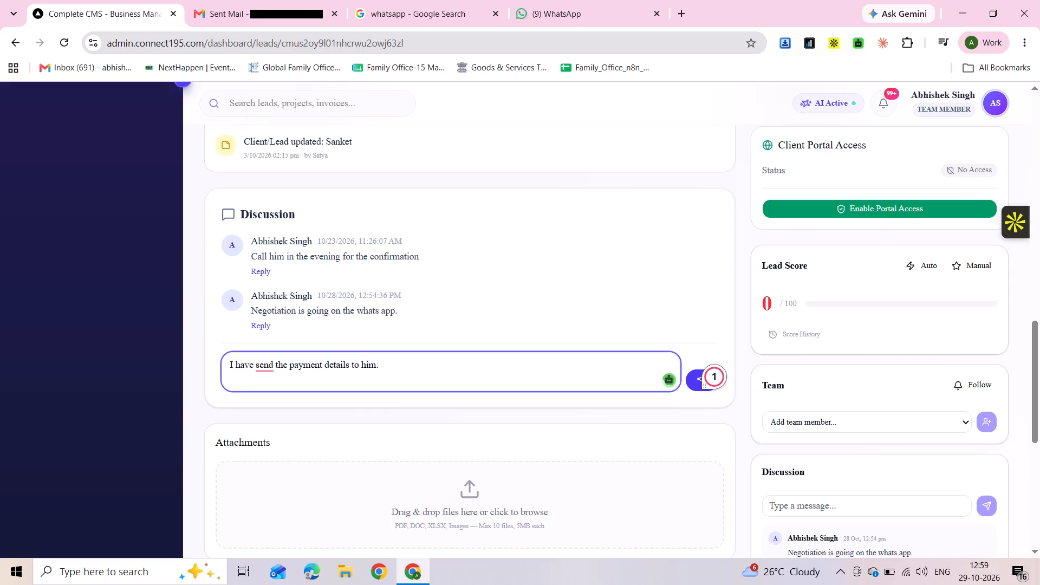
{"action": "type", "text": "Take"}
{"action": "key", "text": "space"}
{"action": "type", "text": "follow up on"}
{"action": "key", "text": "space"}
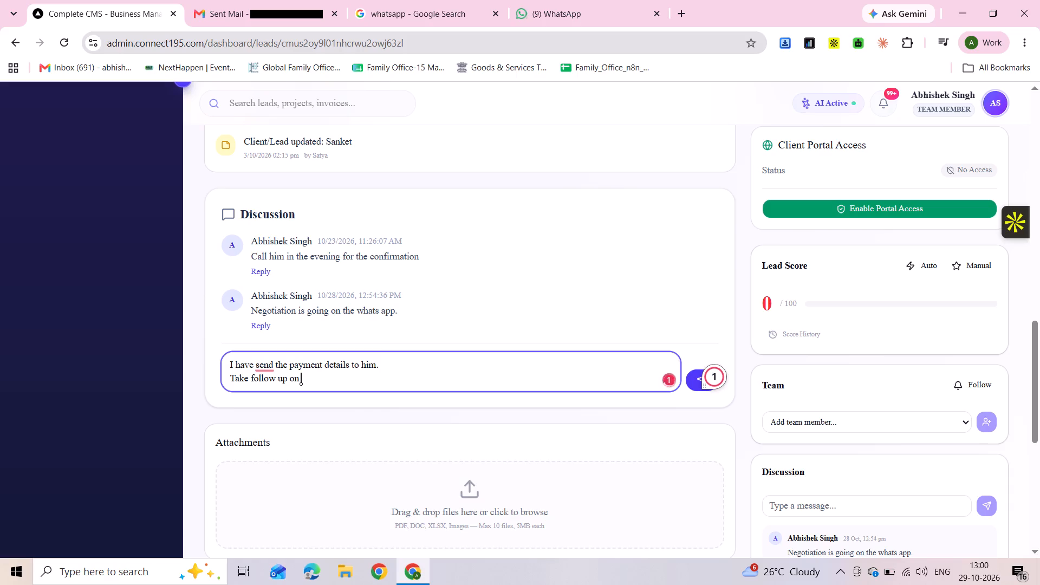
Complete the discussion note's second line as "Take follow up after Diwali" and post the note on Sanket's lead record.
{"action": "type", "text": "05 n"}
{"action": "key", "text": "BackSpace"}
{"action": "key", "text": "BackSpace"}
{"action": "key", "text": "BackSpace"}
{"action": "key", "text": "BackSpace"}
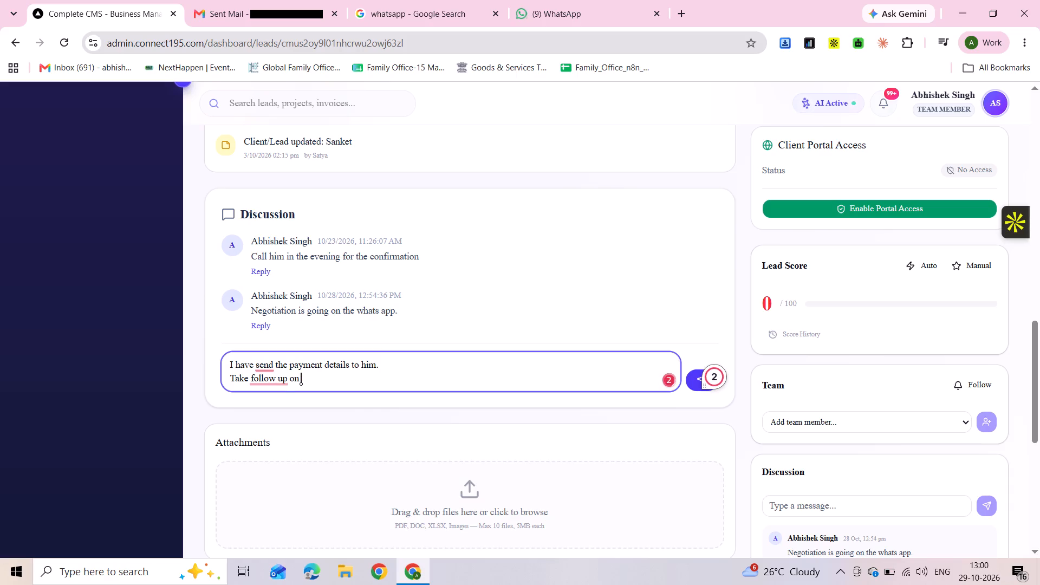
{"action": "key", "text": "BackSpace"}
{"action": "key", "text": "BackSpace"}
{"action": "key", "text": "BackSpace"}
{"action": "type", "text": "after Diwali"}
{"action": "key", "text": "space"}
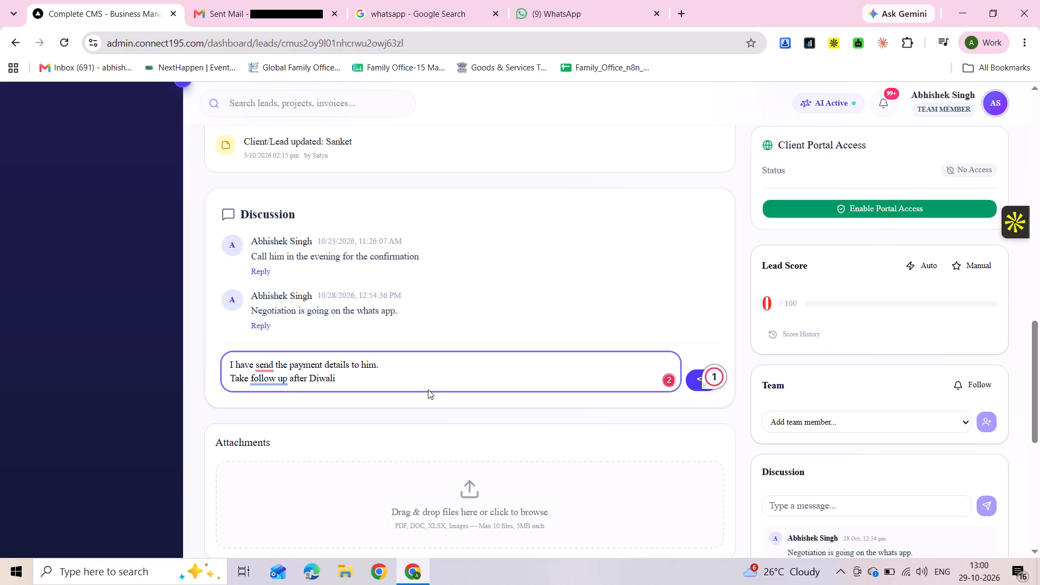
{"action": "left_click", "coordinate": [696, 383]}
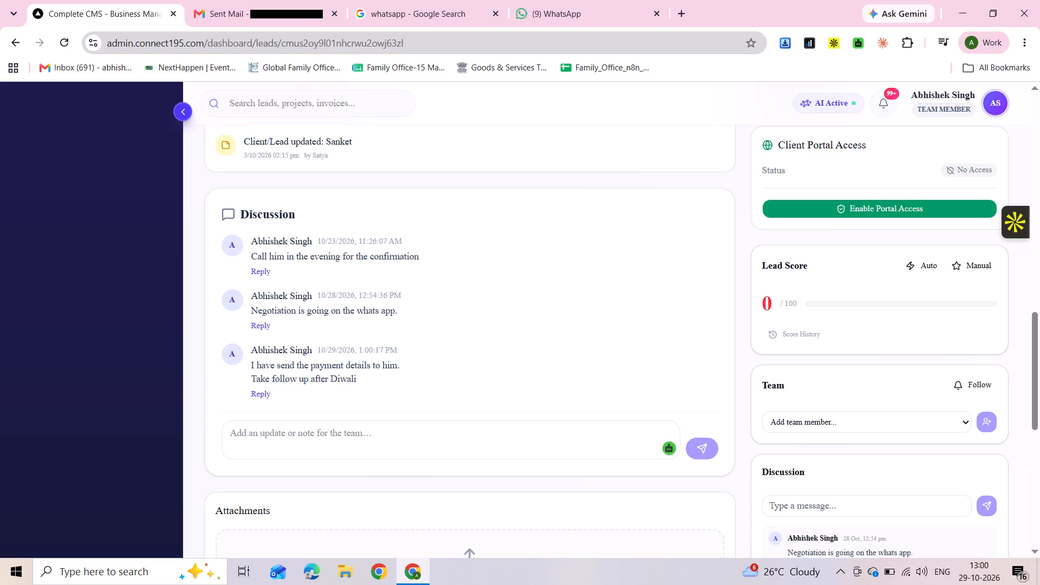
Return to the campaign's Negotiation list, open Naresh's lead record and examine its deal information, activity timeline and discussion.
{"action": "left_click", "coordinate": [220, 0]}
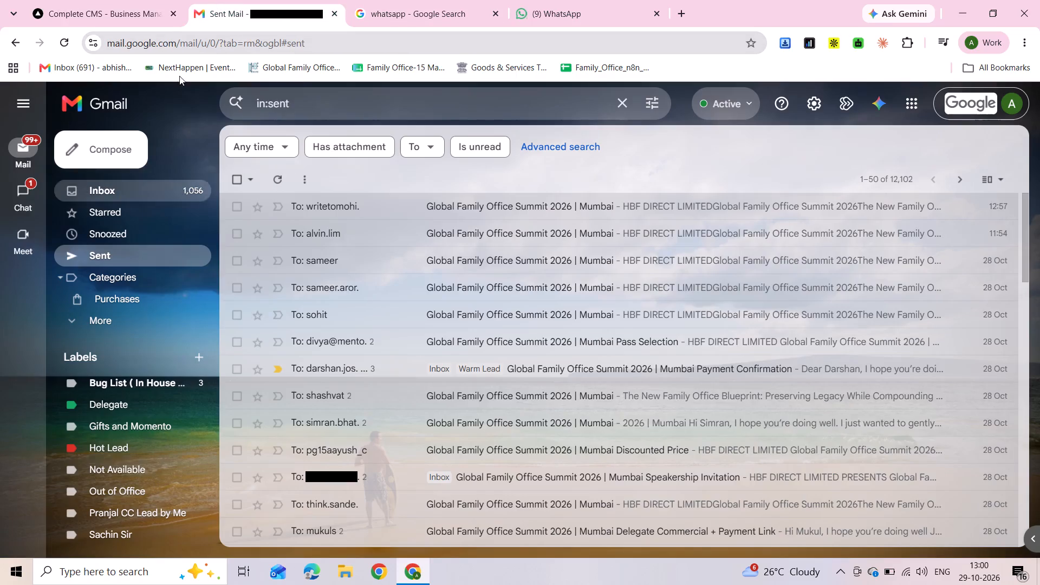
{"action": "left_click", "coordinate": [123, 1]}
{"action": "scroll", "coordinate": [229, 177], "scroll_direction": "up", "scroll_amount": 16}
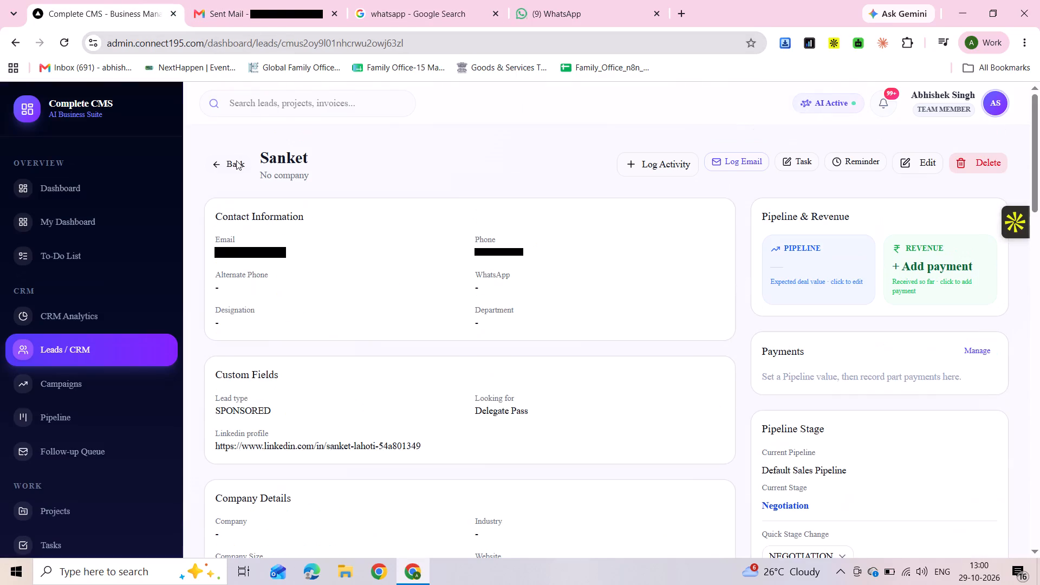
{"action": "scroll", "coordinate": [236, 160], "scroll_direction": "up", "scroll_amount": 3}
{"action": "left_click", "coordinate": [214, 160]}
{"action": "scroll", "coordinate": [396, 292], "scroll_direction": "down", "scroll_amount": 1}
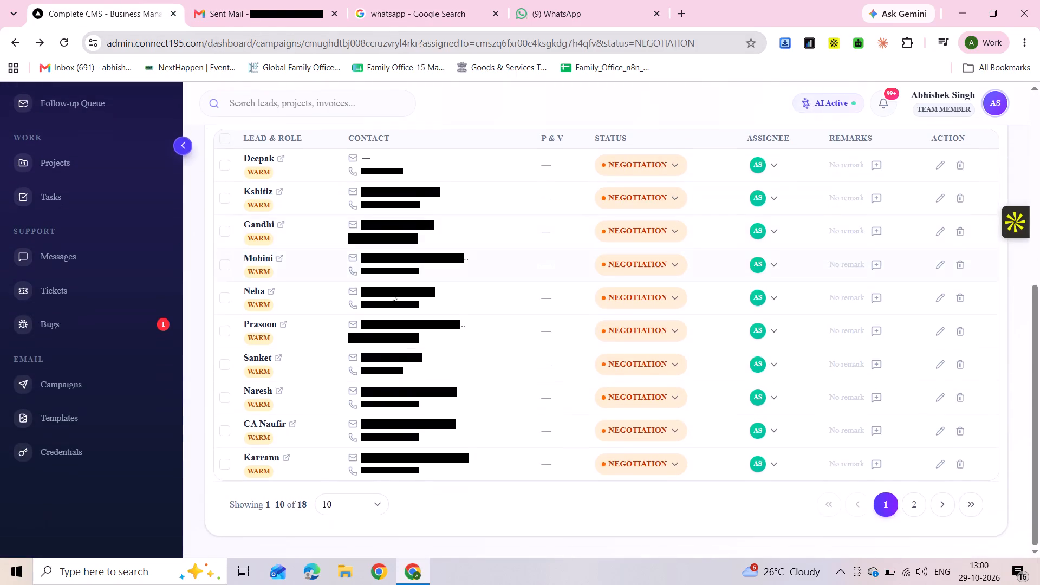
{"action": "left_click", "coordinate": [252, 393]}
{"action": "scroll", "coordinate": [489, 271], "scroll_direction": "down", "scroll_amount": 10}
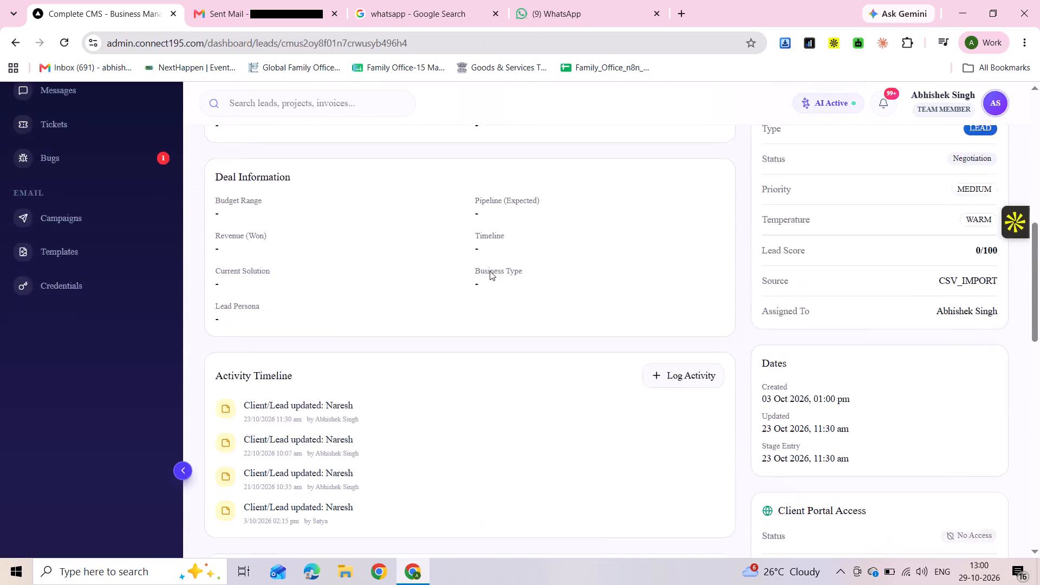
{"action": "scroll", "coordinate": [490, 271], "scroll_direction": "down", "scroll_amount": 1}
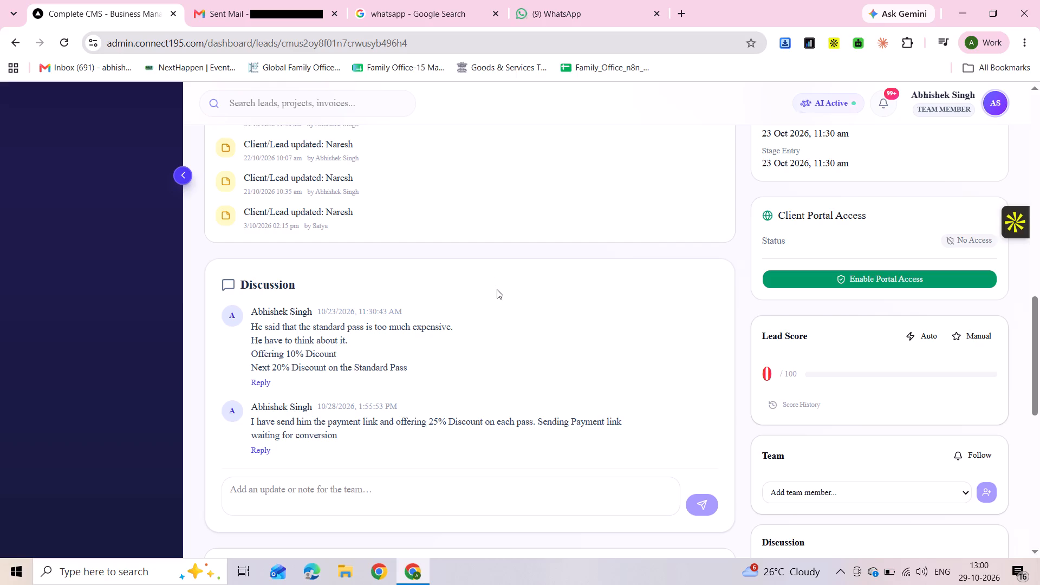
{"action": "scroll", "coordinate": [497, 289], "scroll_direction": "up", "scroll_amount": 12}
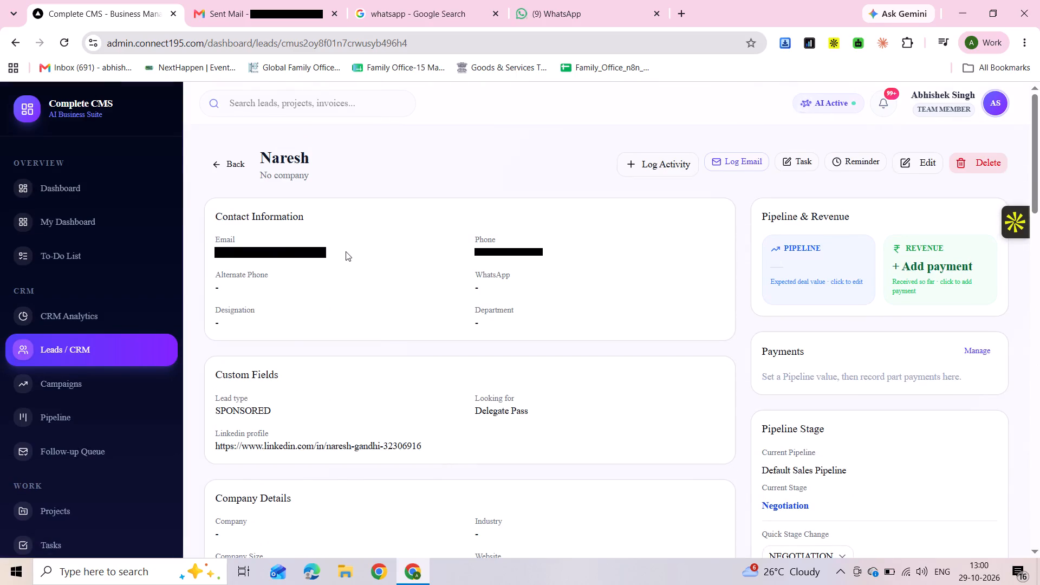
Search Gmail for the email address copied from Naresh's lead record and open the "Mumbai Best Deal Payment Confirmation" message.
{"action": "left_click_drag", "start_coordinate": [346, 251], "coordinate": [210, 245]}
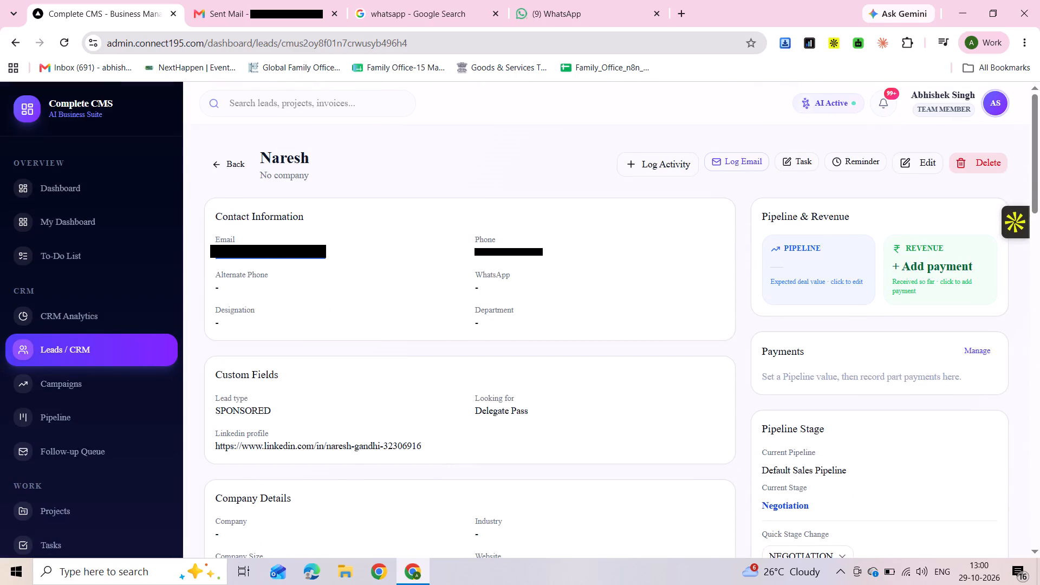
{"action": "left_click", "coordinate": [373, 236]}
{"action": "left_click", "coordinate": [374, 270]}
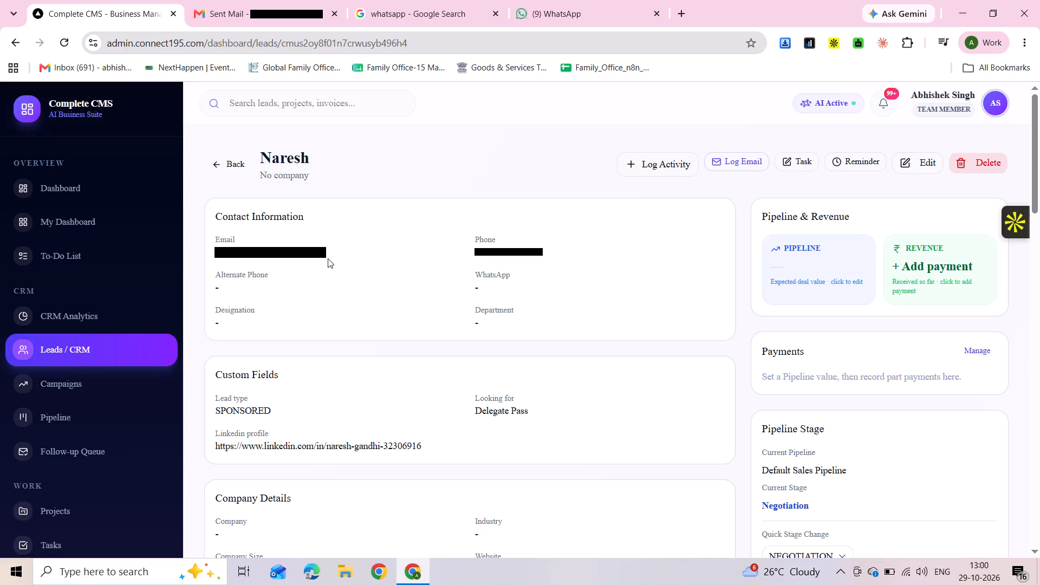
{"action": "left_click_drag", "start_coordinate": [333, 253], "coordinate": [216, 258]}
{"action": "right_click", "coordinate": [230, 248]}
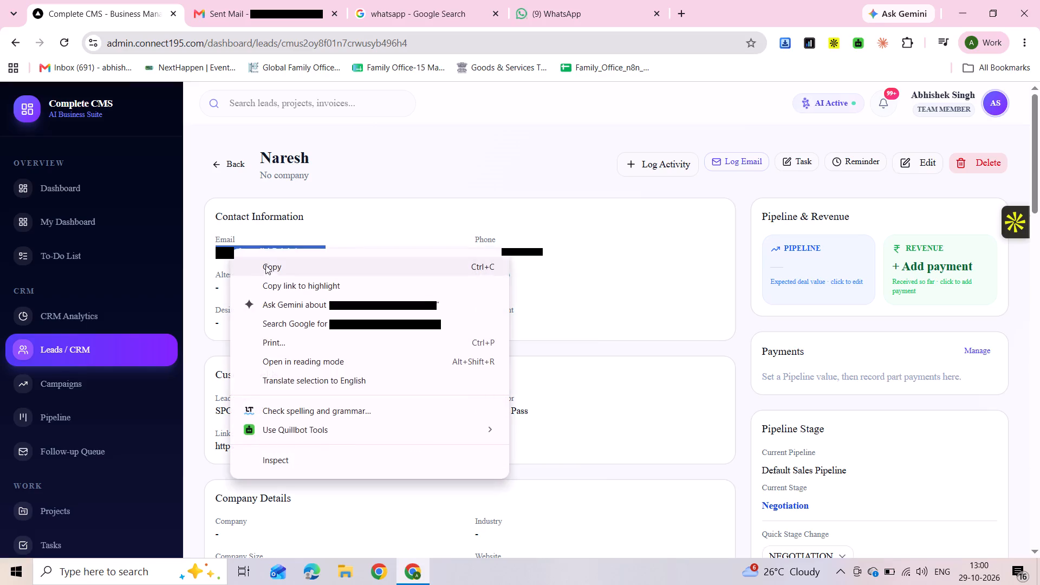
{"action": "left_click", "coordinate": [269, 267]}
{"action": "left_click", "coordinate": [254, 0]}
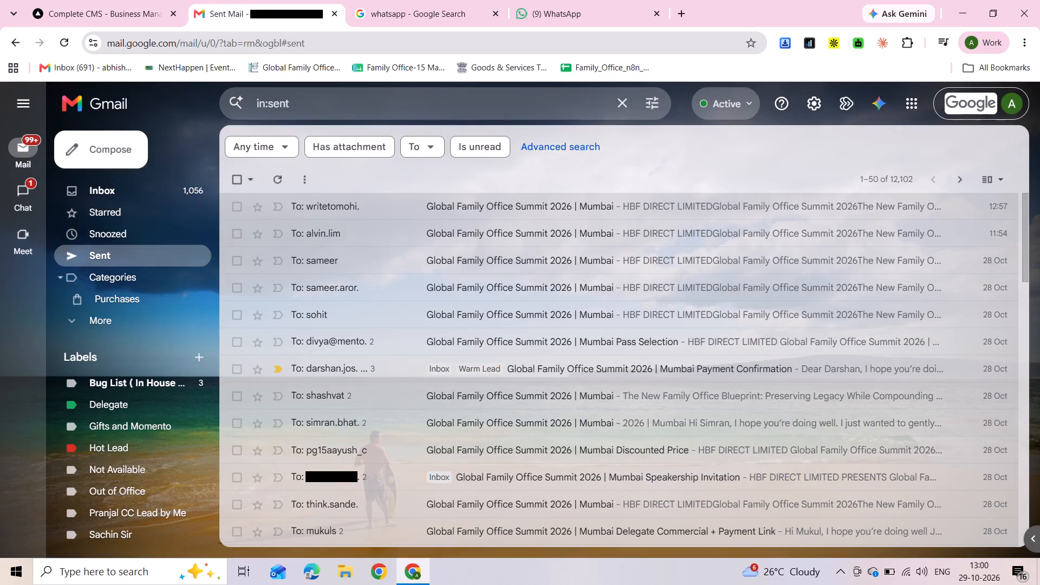
{"action": "left_click", "coordinate": [320, 100]}
{"action": "left_click", "coordinate": [618, 101]}
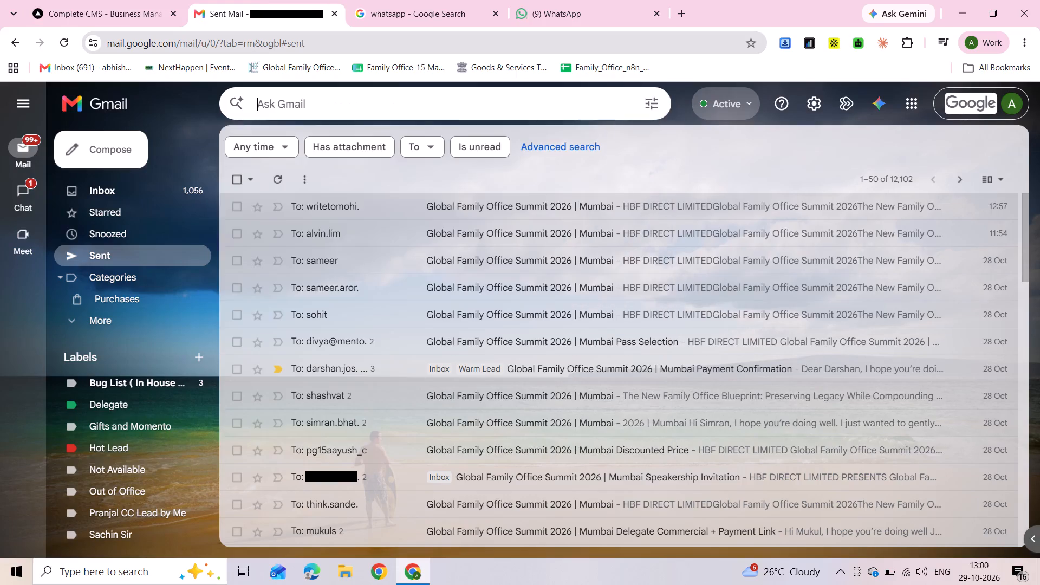
{"action": "key", "text": "ctrl+v"}
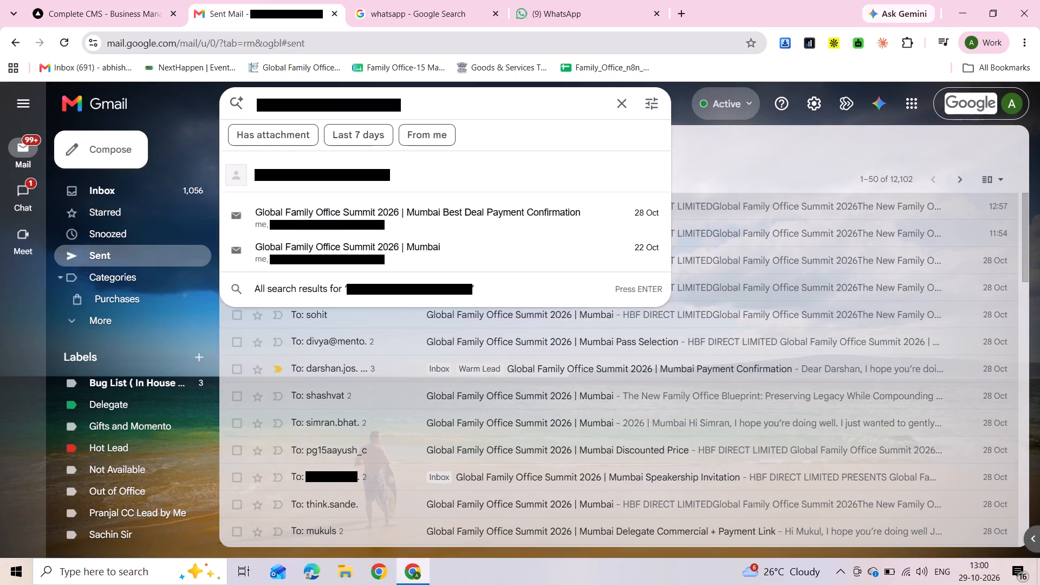
{"action": "key", "text": "Return"}
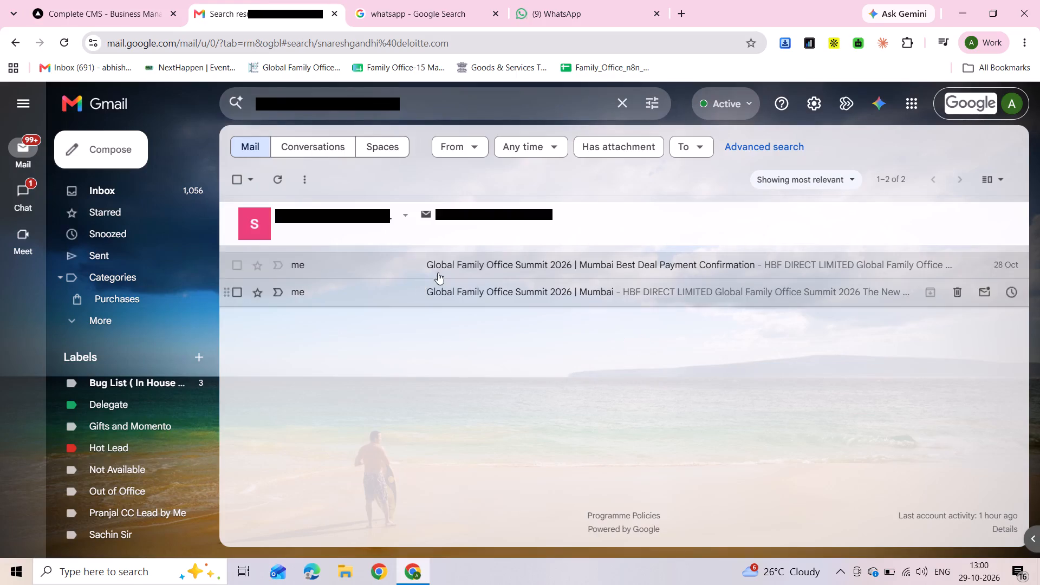
{"action": "left_click", "coordinate": [476, 269]}
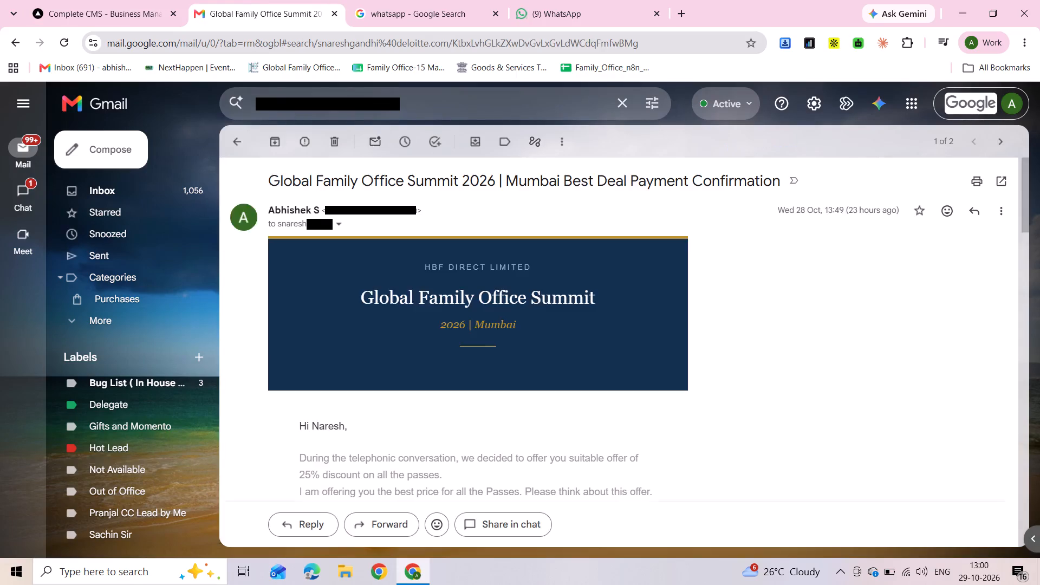
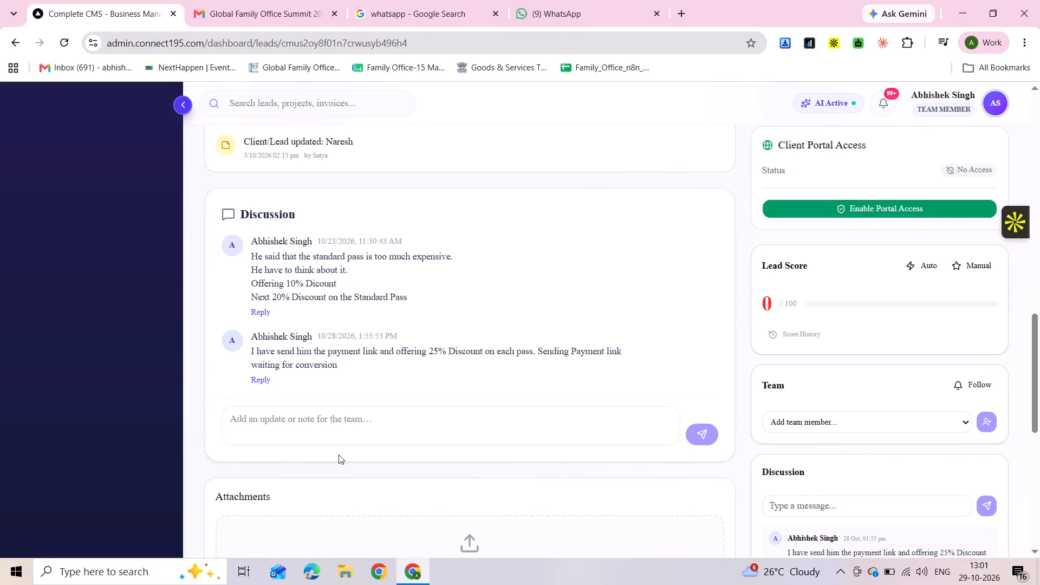
Check the contact details on Naresh's lead record and return to the campaign's Negotiation leads list.
{"action": "scroll", "coordinate": [335, 444], "scroll_direction": "up", "scroll_amount": 3}
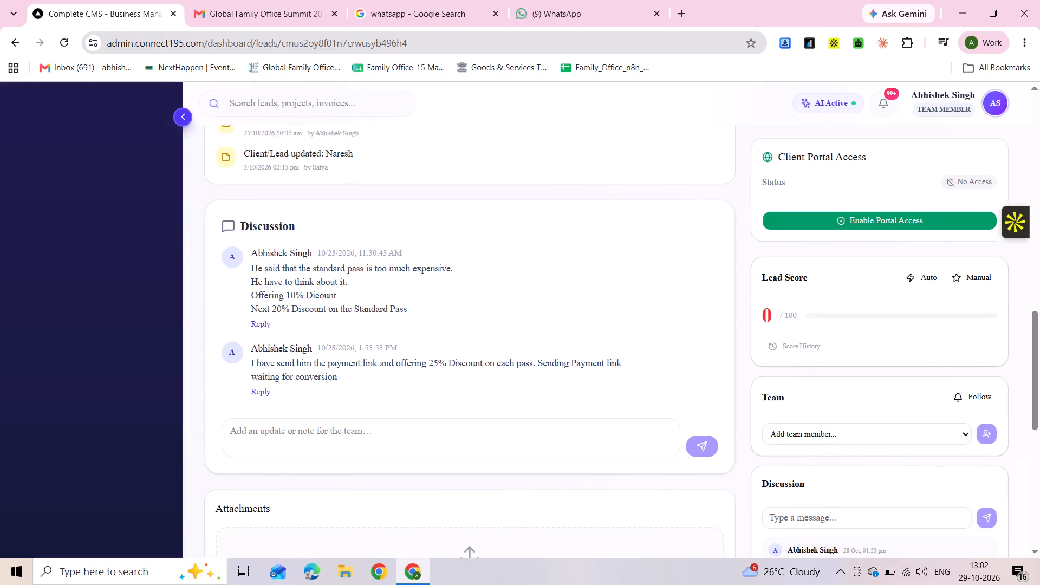
{"action": "scroll", "coordinate": [335, 444], "scroll_direction": "up", "scroll_amount": 13}
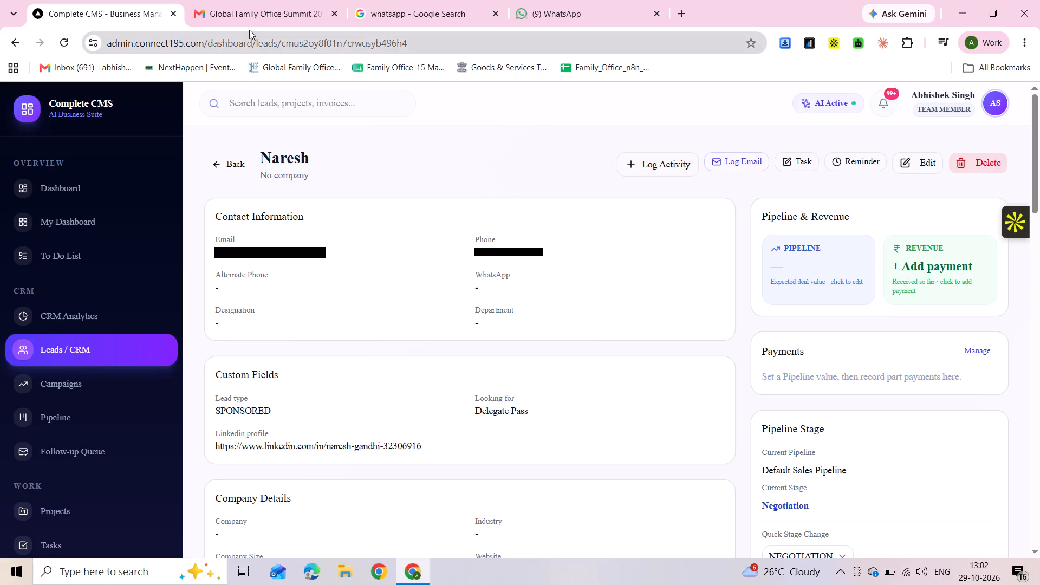
{"action": "left_click", "coordinate": [225, 167]}
Open the CA Naufir lead record and examine its contact information, custom fields, activity timeline and discussion notes.
{"action": "scroll", "coordinate": [365, 382], "scroll_direction": "down", "scroll_amount": 4}
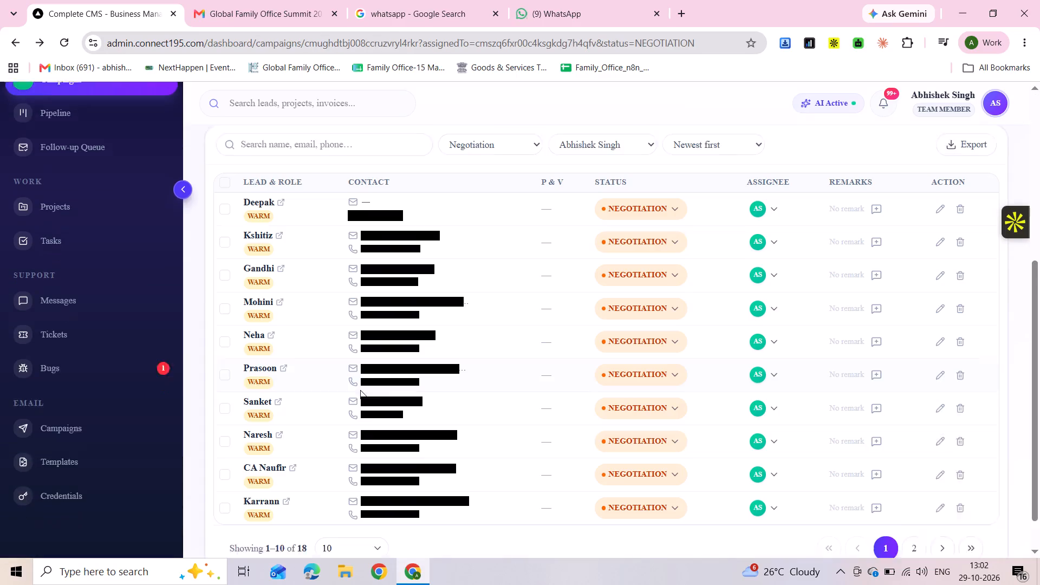
{"action": "left_click", "coordinate": [257, 428]}
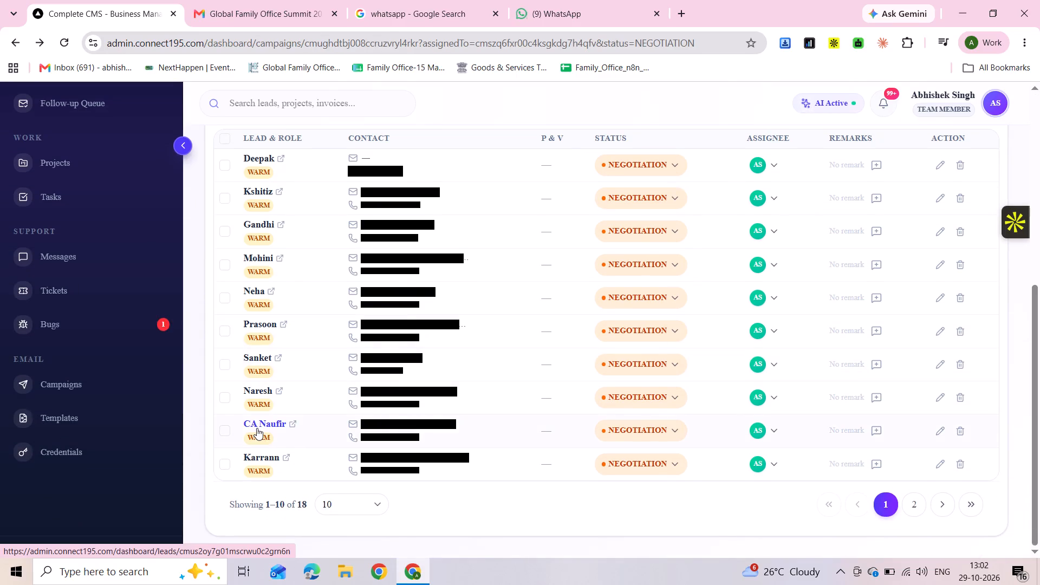
{"action": "scroll", "coordinate": [362, 419], "scroll_direction": "down", "scroll_amount": 10}
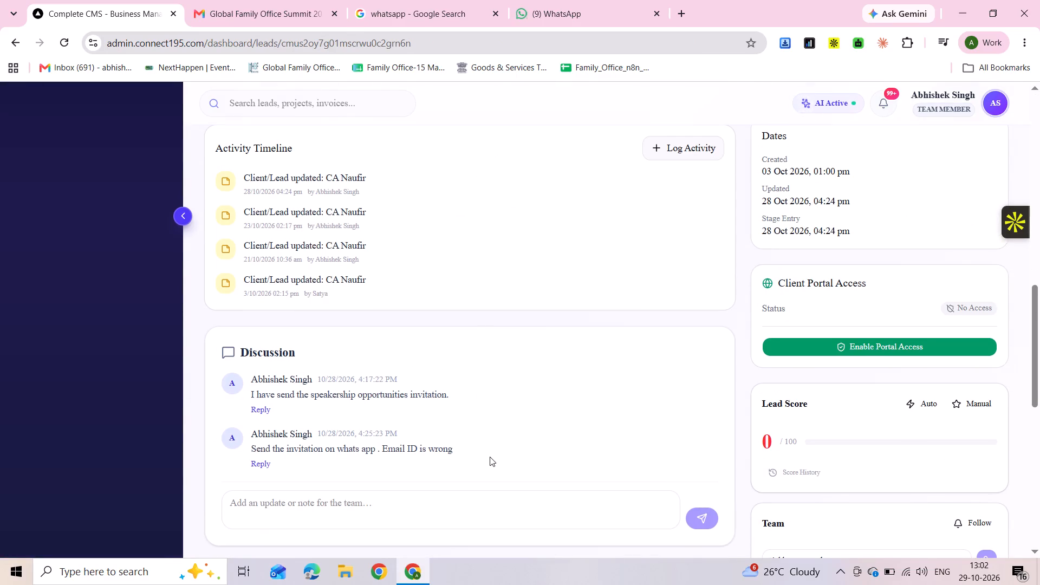
{"action": "scroll", "coordinate": [490, 458], "scroll_direction": "up", "scroll_amount": 9}
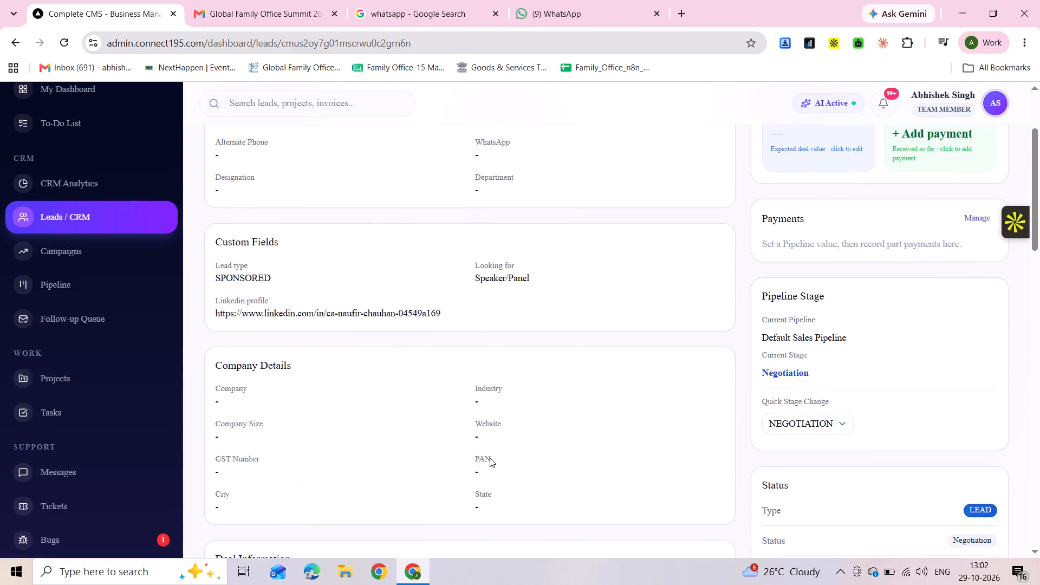
{"action": "scroll", "coordinate": [490, 458], "scroll_direction": "up", "scroll_amount": 4}
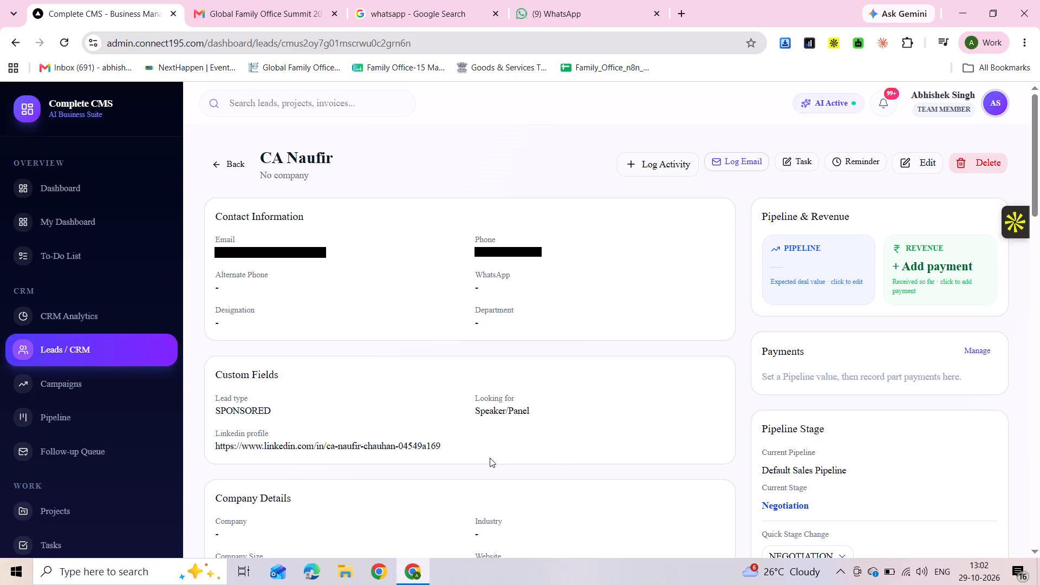
{"action": "scroll", "coordinate": [442, 212], "scroll_direction": "down", "scroll_amount": 4}
{"action": "scroll", "coordinate": [451, 283], "scroll_direction": "down", "scroll_amount": 6}
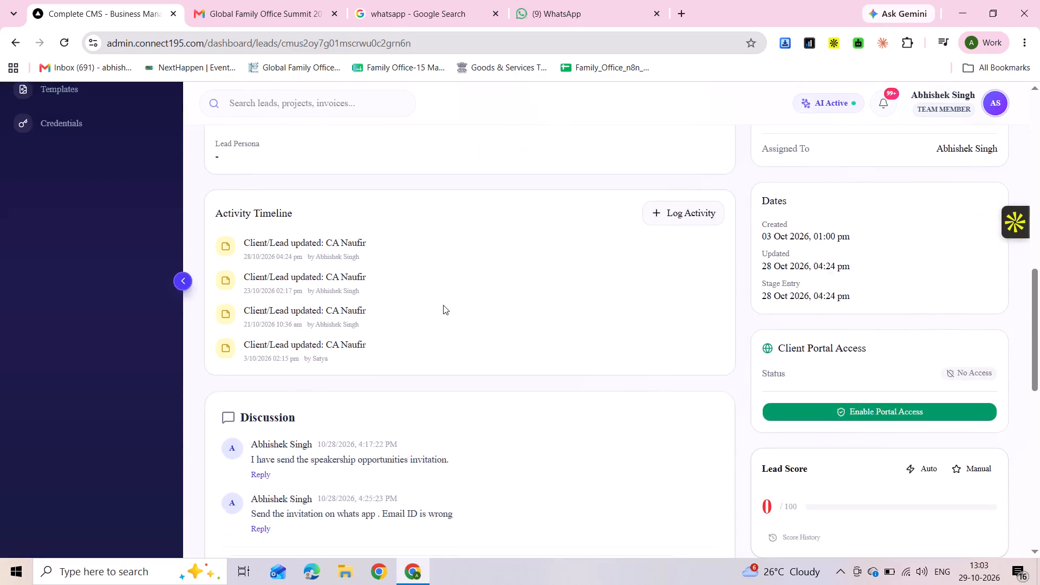
{"action": "scroll", "coordinate": [443, 305], "scroll_direction": "down", "scroll_amount": 2}
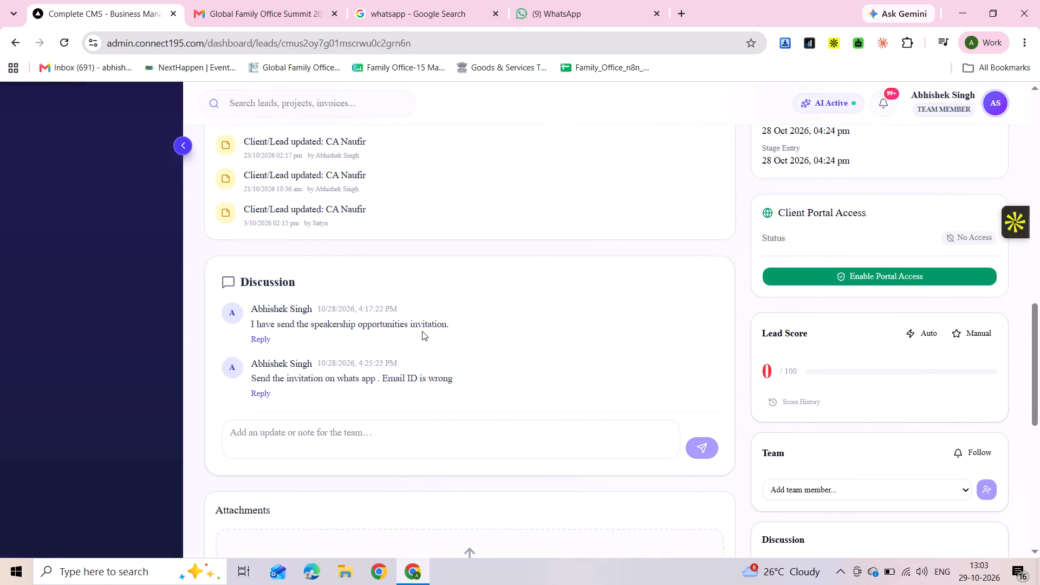
{"action": "scroll", "coordinate": [427, 340], "scroll_direction": "up", "scroll_amount": 12}
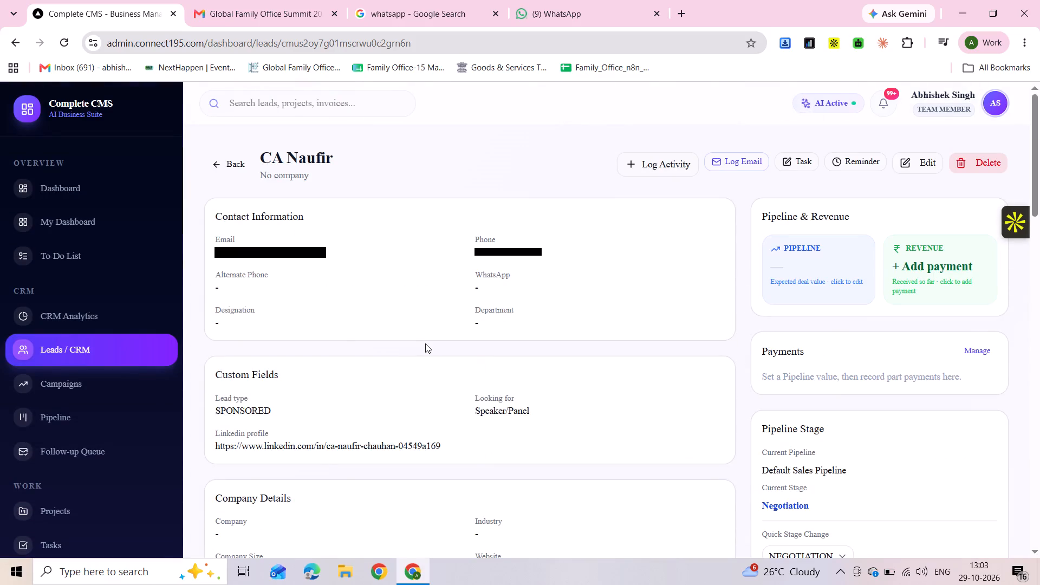
Return to the campaign's Negotiation leads list and find the Karrann lead.
{"action": "left_click", "coordinate": [226, 162]}
{"action": "scroll", "coordinate": [309, 448], "scroll_direction": "down", "scroll_amount": 3}
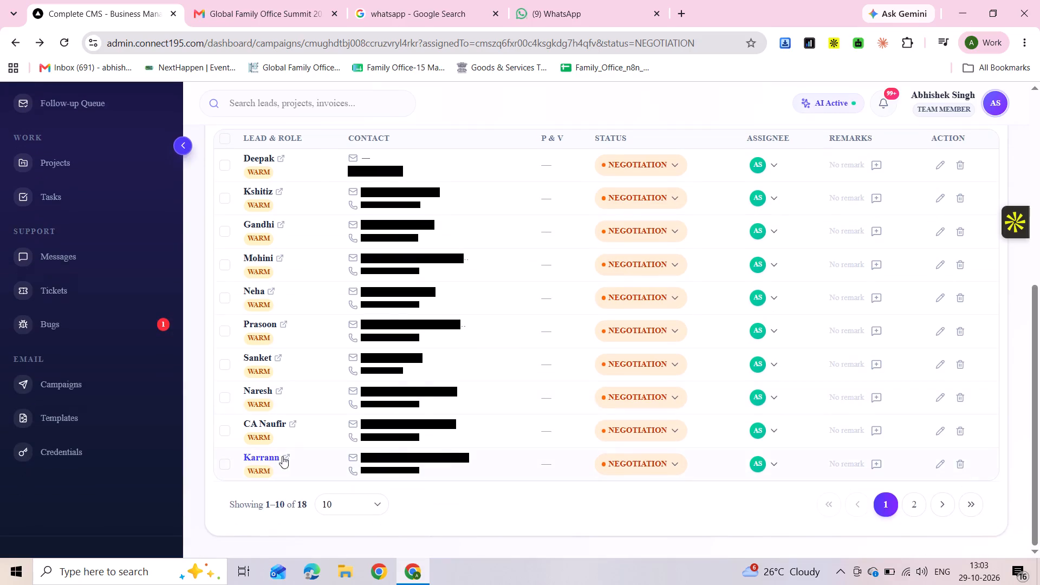
Open the Karrann lead record and review its contact information, custom fields, activity timeline and discussion notes.
{"action": "left_click", "coordinate": [273, 454]}
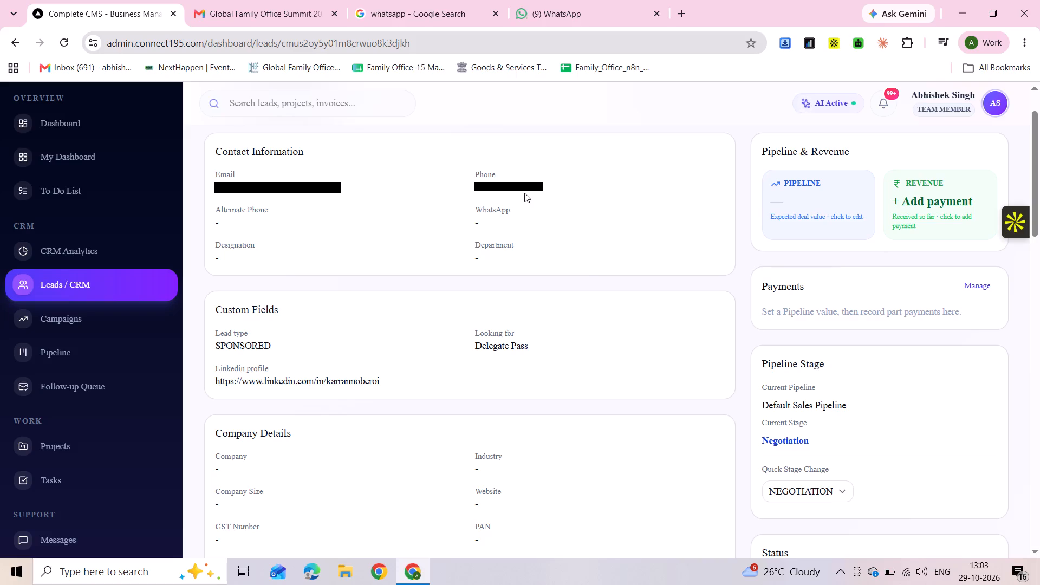
{"action": "scroll", "coordinate": [474, 249], "scroll_direction": "up", "scroll_amount": 4}
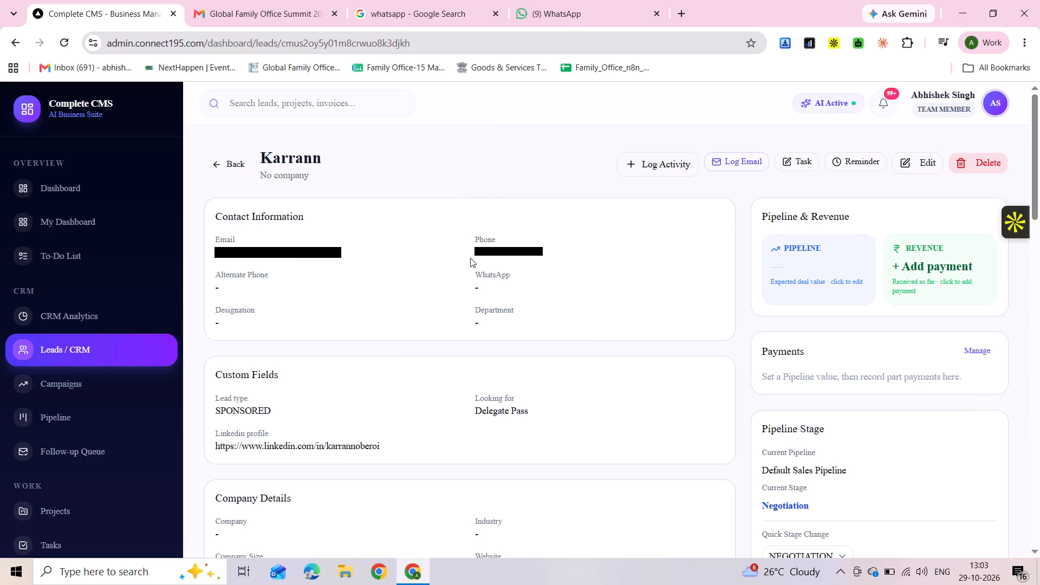
{"action": "scroll", "coordinate": [466, 295], "scroll_direction": "down", "scroll_amount": 12}
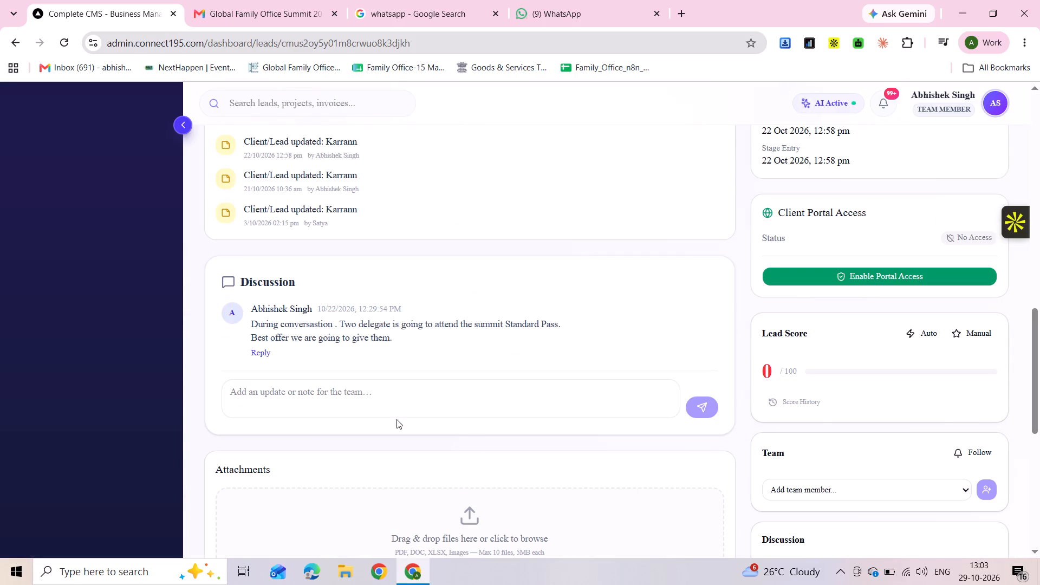
Copy the lead's email address from the contact information on Karrann's record.
{"action": "scroll", "coordinate": [356, 391], "scroll_direction": "up", "scroll_amount": 4}
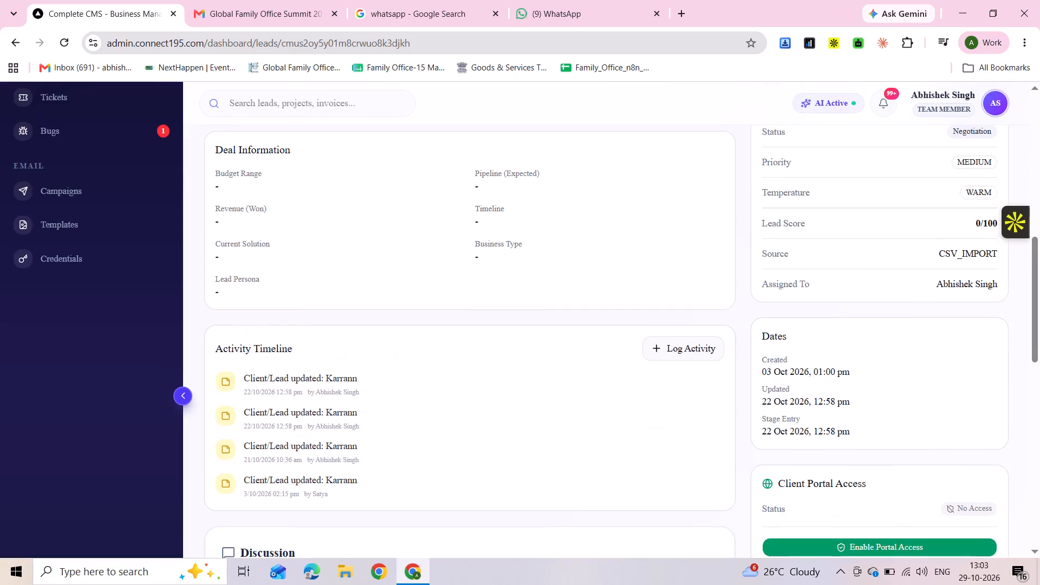
{"action": "scroll", "coordinate": [356, 391], "scroll_direction": "up", "scroll_amount": 11}
{"action": "left_click_drag", "start_coordinate": [354, 248], "coordinate": [353, 248]}
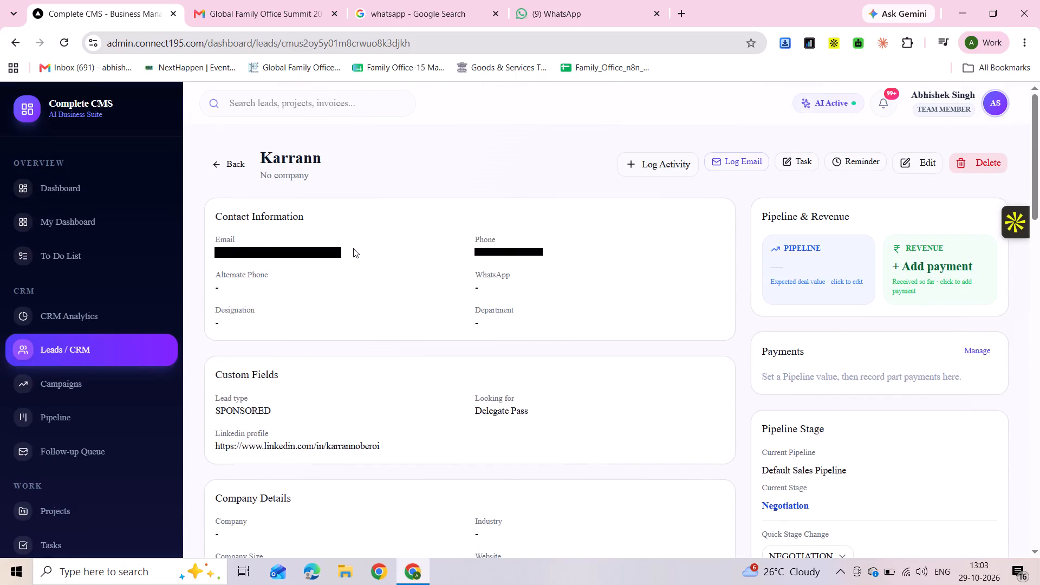
{"action": "left_click_drag", "start_coordinate": [353, 248], "coordinate": [214, 262]}
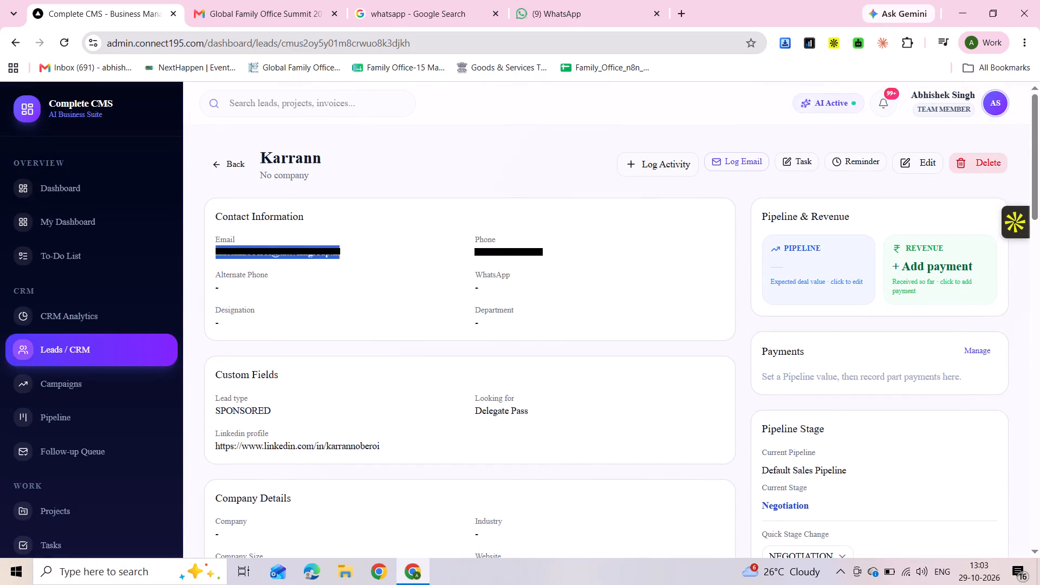
{"action": "right_click", "coordinate": [242, 252]}
{"action": "right_click", "coordinate": [242, 253]}
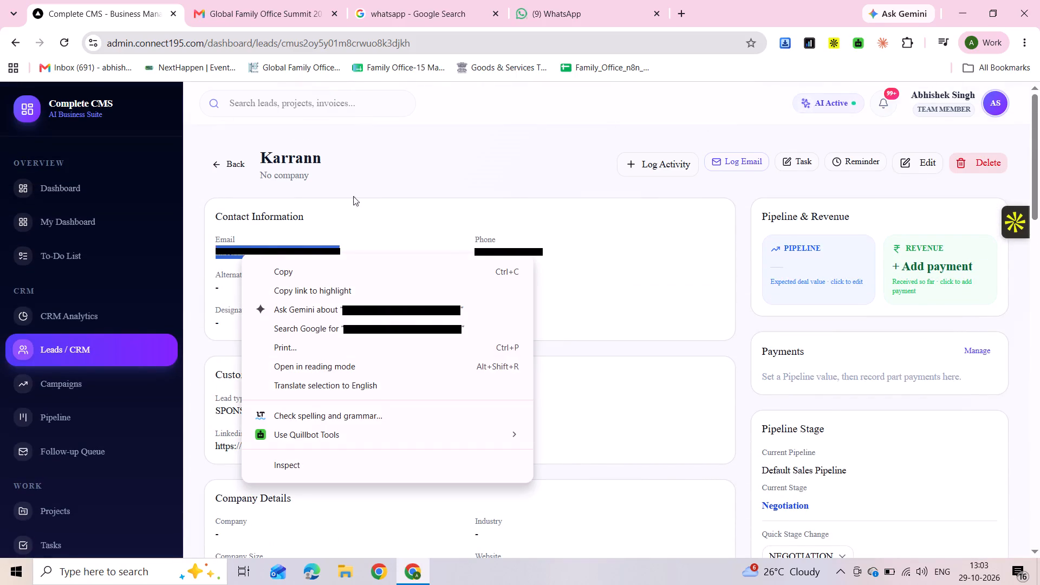
{"action": "left_click", "coordinate": [327, 270]}
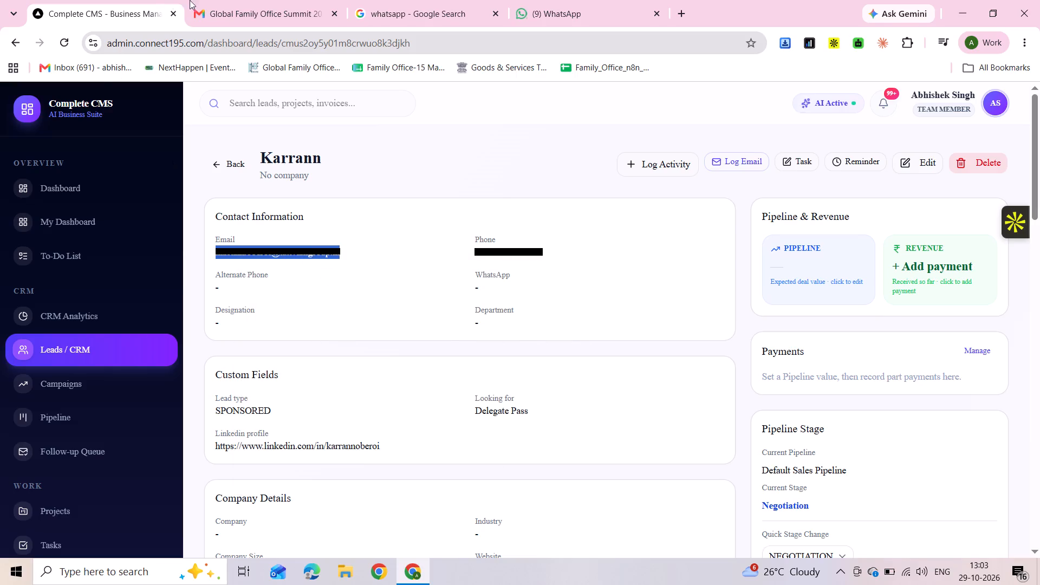
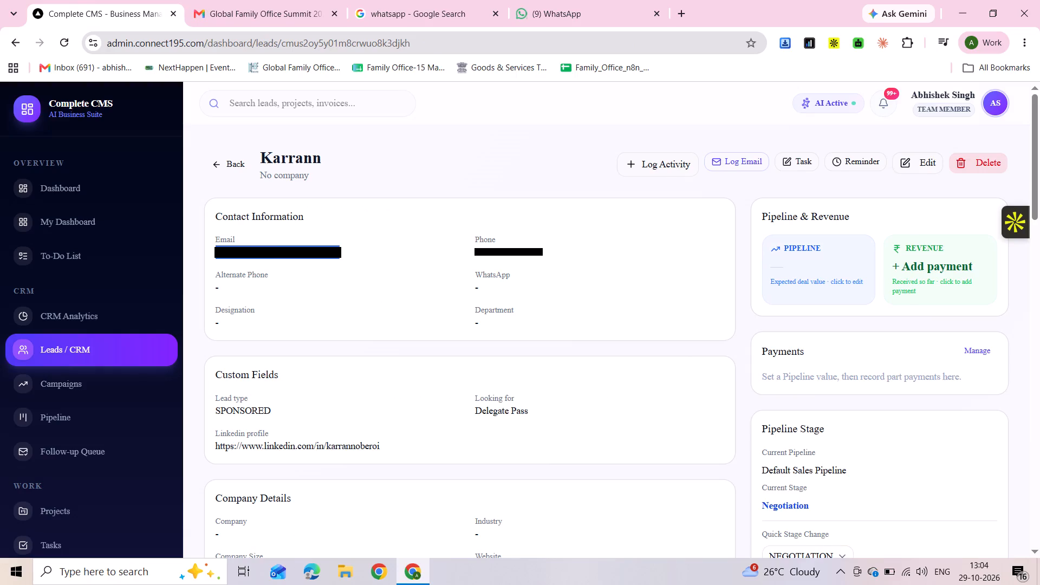
Review the Karrann lead's details, activity timeline and discussion notes, and return to the campaign's Negotiation leads list.
{"action": "left_click", "coordinate": [357, 336]}
{"action": "scroll", "coordinate": [354, 337], "scroll_direction": "down", "scroll_amount": 4}
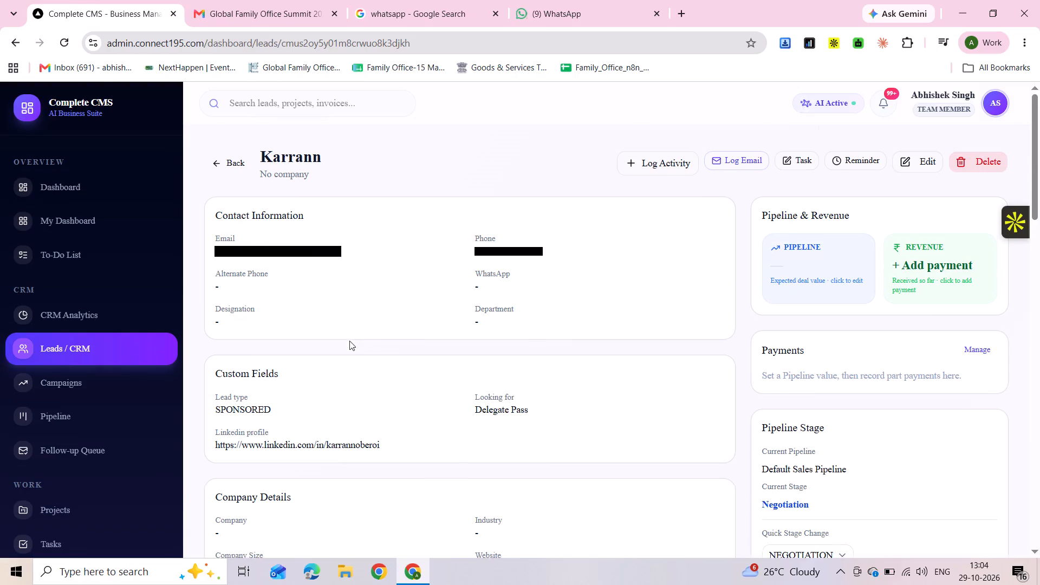
{"action": "scroll", "coordinate": [349, 341], "scroll_direction": "down", "scroll_amount": 7}
{"action": "scroll", "coordinate": [373, 407], "scroll_direction": "down", "scroll_amount": 2}
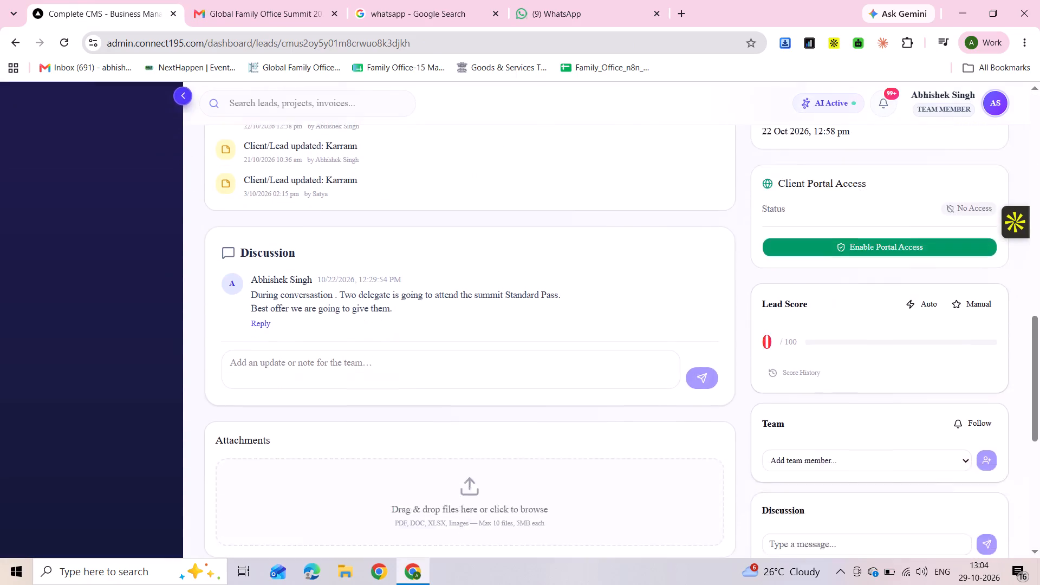
{"action": "scroll", "coordinate": [369, 404], "scroll_direction": "up", "scroll_amount": 3}
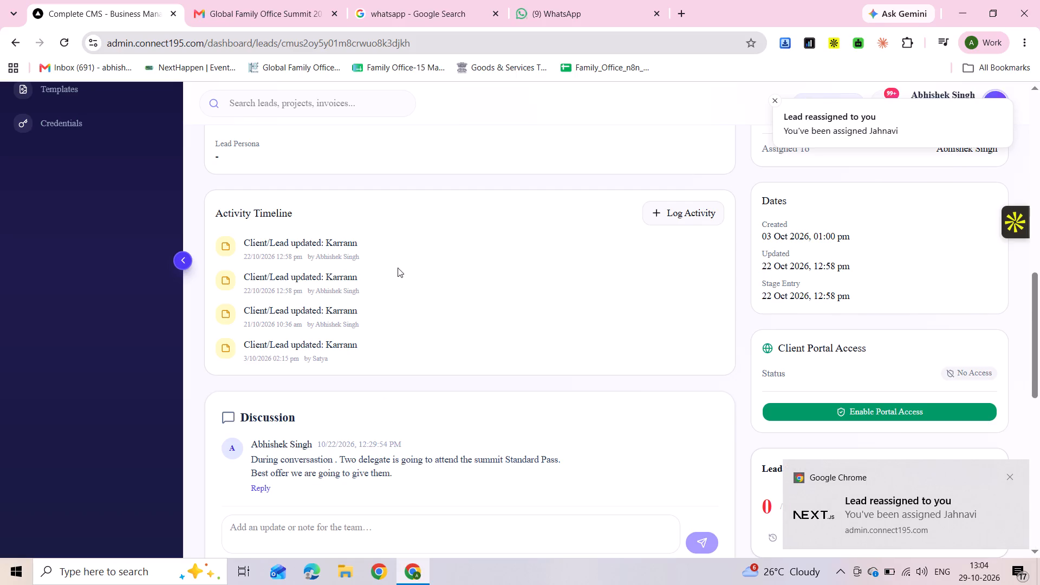
{"action": "scroll", "coordinate": [375, 280], "scroll_direction": "up", "scroll_amount": 17}
{"action": "left_click", "coordinate": [236, 164]}
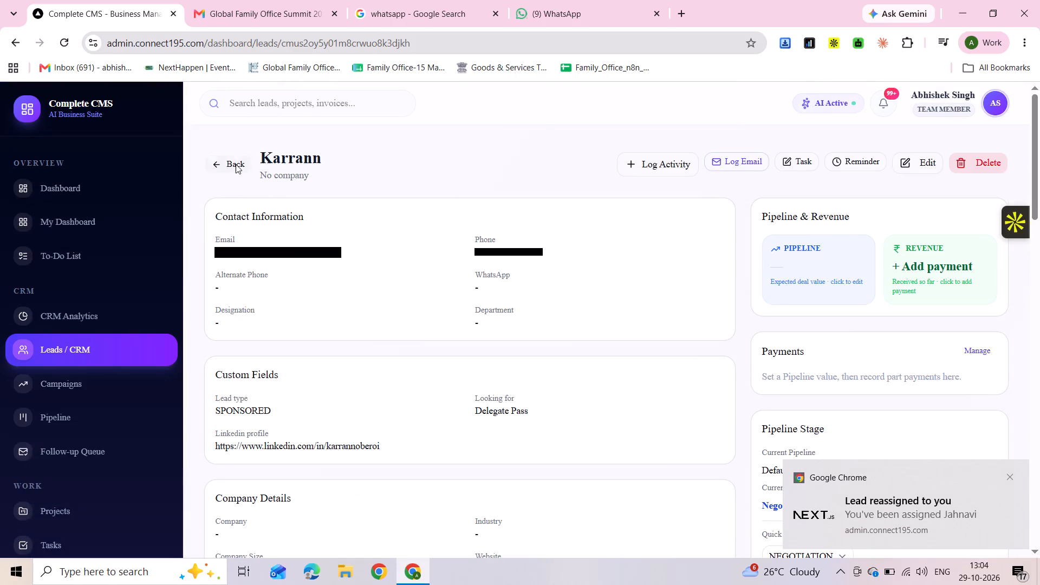
Set the Negotiation leads list to show 50 leads per page.
{"action": "scroll", "coordinate": [405, 278], "scroll_direction": "down", "scroll_amount": 2}
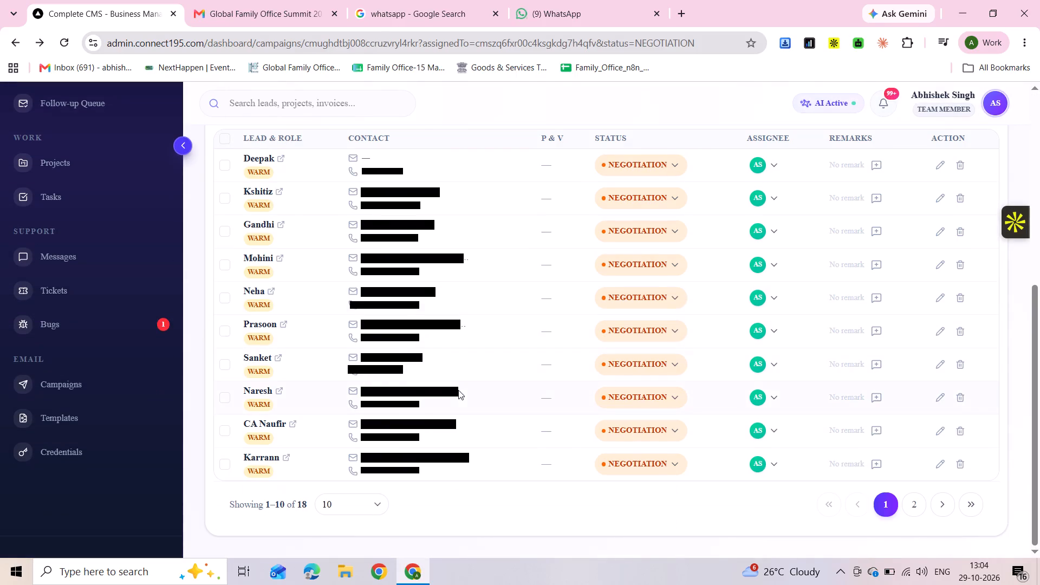
{"action": "scroll", "coordinate": [337, 459], "scroll_direction": "down", "scroll_amount": 1}
{"action": "left_click", "coordinate": [353, 504]}
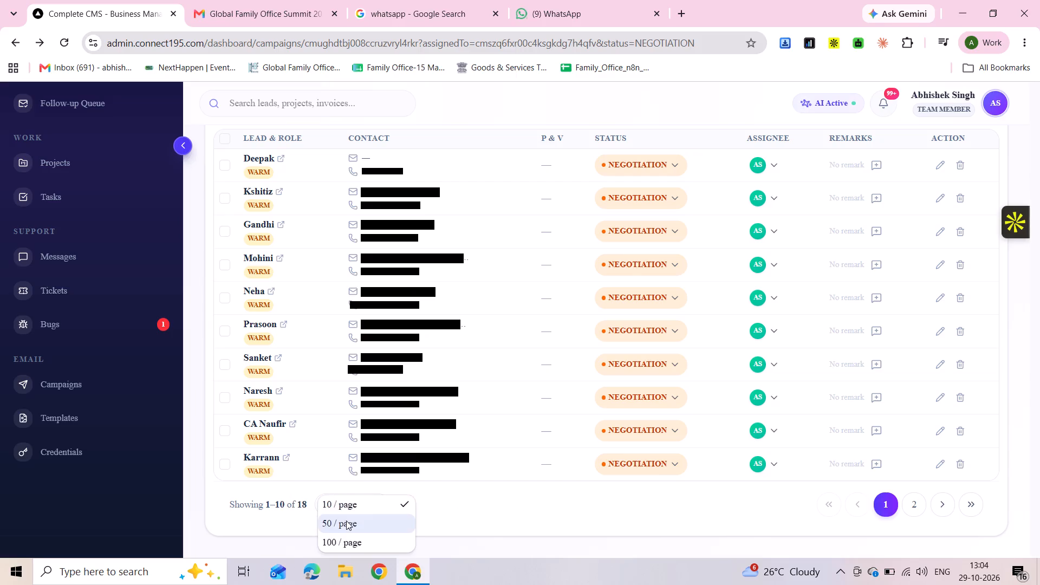
{"action": "left_click", "coordinate": [347, 521]}
Open the Aarushi lead record, examine its contact details, activity timeline and discussion section, and return to the Negotiation leads list.
{"action": "scroll", "coordinate": [352, 433], "scroll_direction": "down", "scroll_amount": 1}
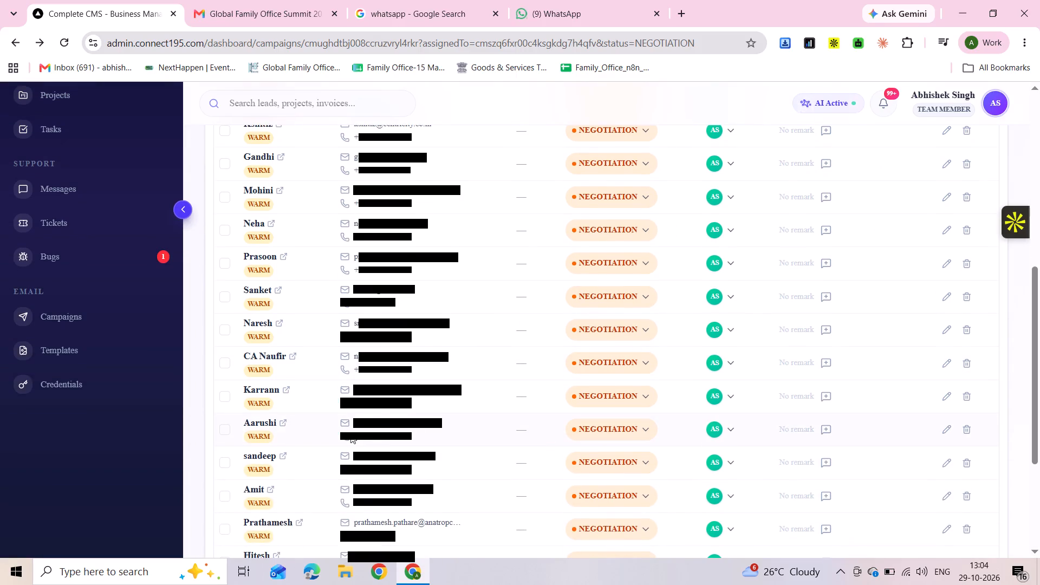
{"action": "scroll", "coordinate": [278, 407], "scroll_direction": "down", "scroll_amount": 1}
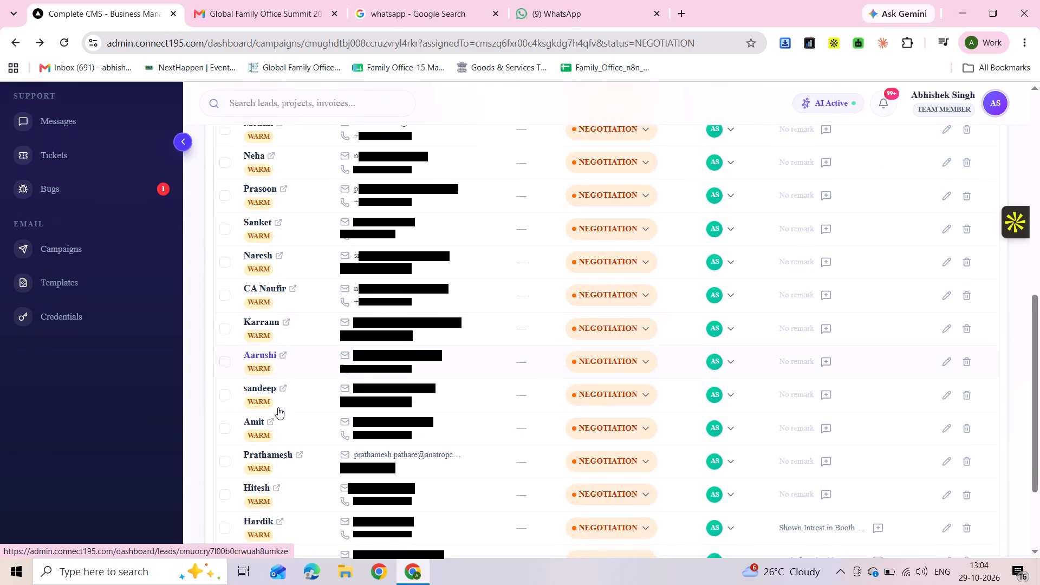
{"action": "left_click", "coordinate": [261, 359]}
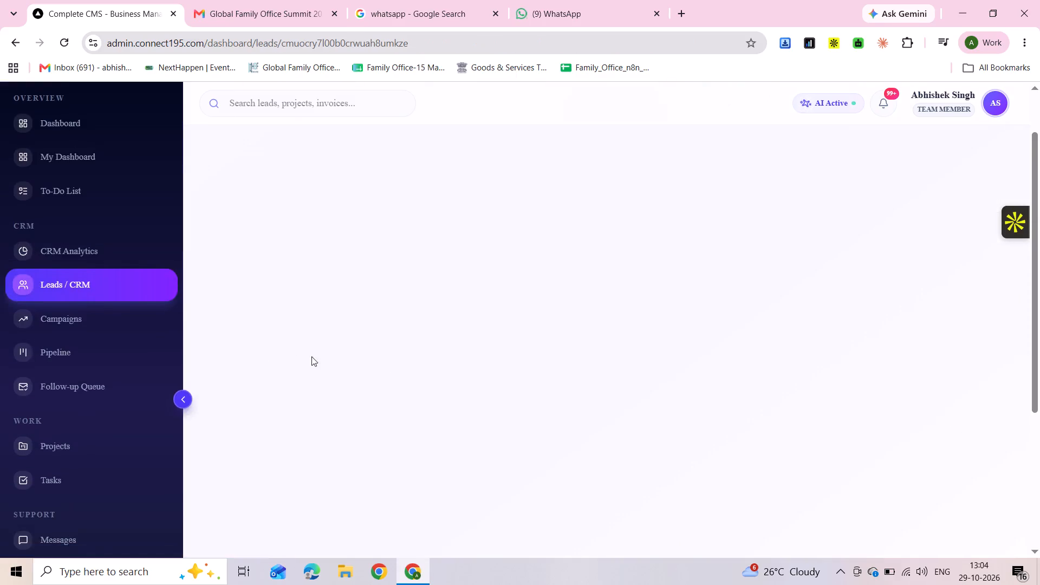
{"action": "scroll", "coordinate": [377, 360], "scroll_direction": "down", "scroll_amount": 9}
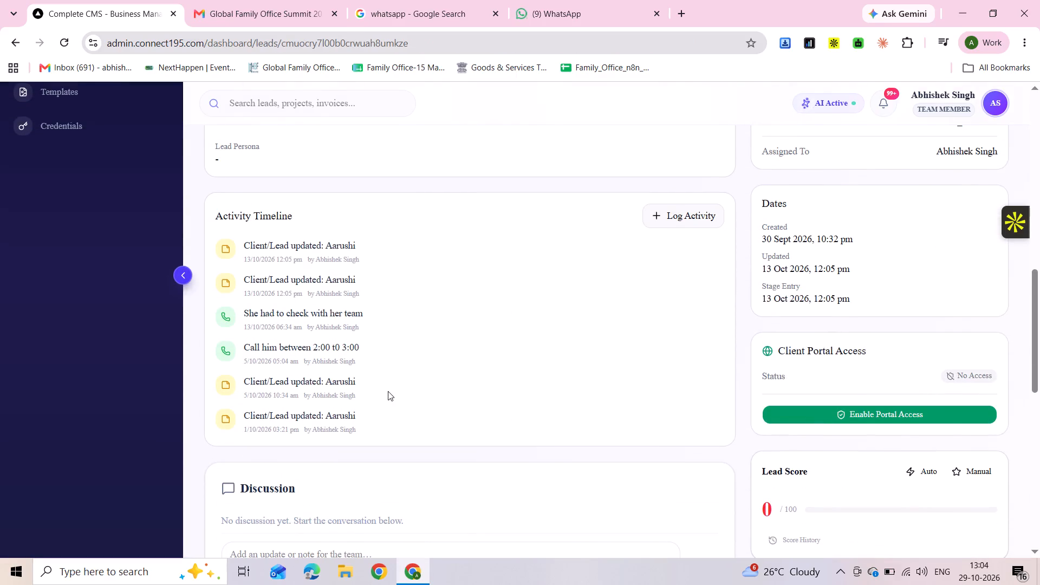
{"action": "scroll", "coordinate": [388, 391], "scroll_direction": "down", "scroll_amount": 3}
{"action": "scroll", "coordinate": [385, 395], "scroll_direction": "up", "scroll_amount": 5}
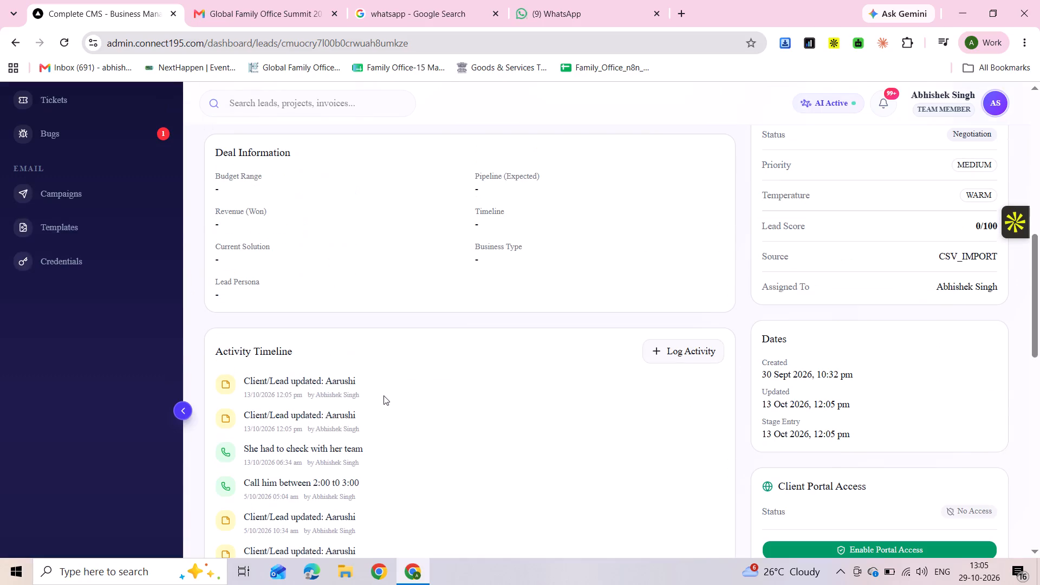
{"action": "scroll", "coordinate": [383, 395], "scroll_direction": "up", "scroll_amount": 1}
{"action": "scroll", "coordinate": [383, 395], "scroll_direction": "down", "scroll_amount": 2}
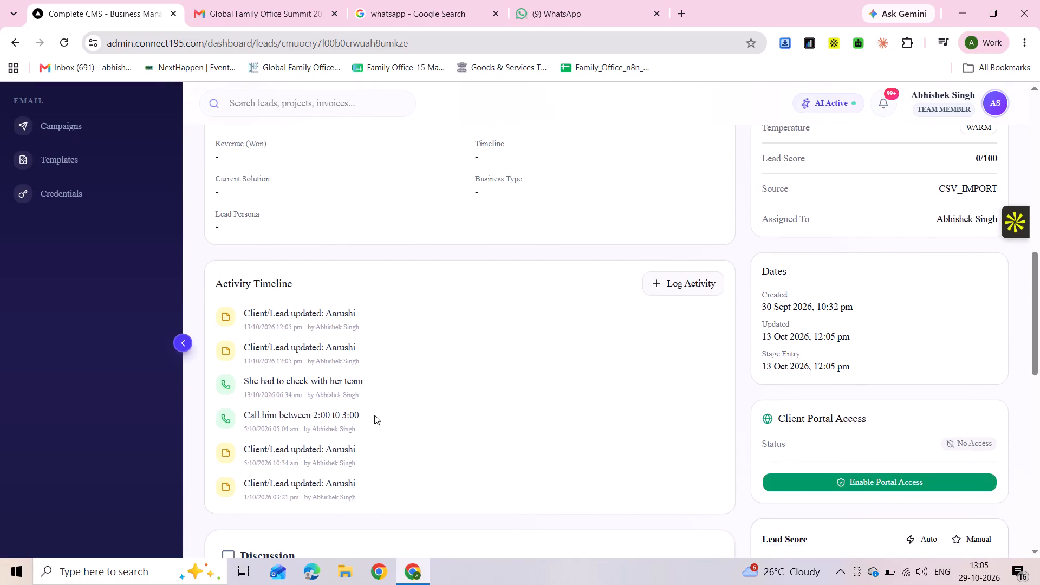
{"action": "scroll", "coordinate": [361, 465], "scroll_direction": "up", "scroll_amount": 14}
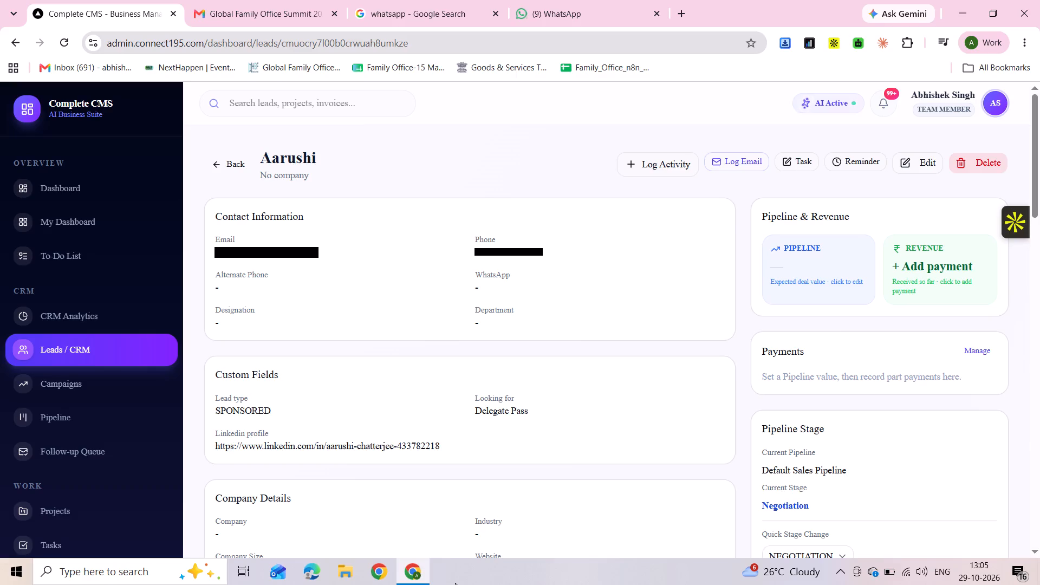
{"action": "scroll", "coordinate": [405, 541], "scroll_direction": "up", "scroll_amount": 3}
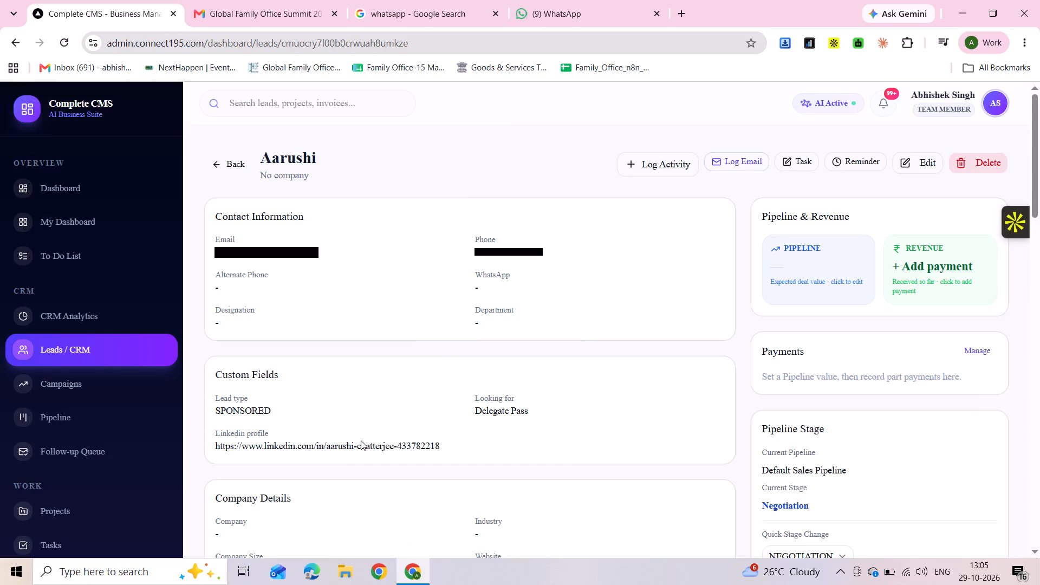
{"action": "scroll", "coordinate": [352, 445], "scroll_direction": "down", "scroll_amount": 4}
{"action": "scroll", "coordinate": [357, 391], "scroll_direction": "down", "scroll_amount": 1}
{"action": "scroll", "coordinate": [357, 391], "scroll_direction": "up", "scroll_amount": 6}
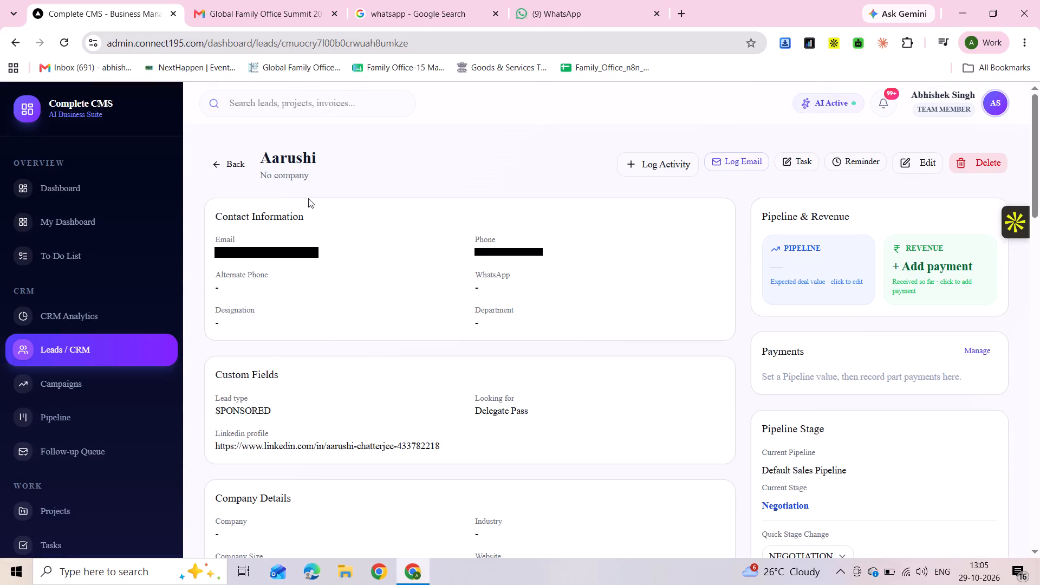
{"action": "left_click", "coordinate": [220, 167]}
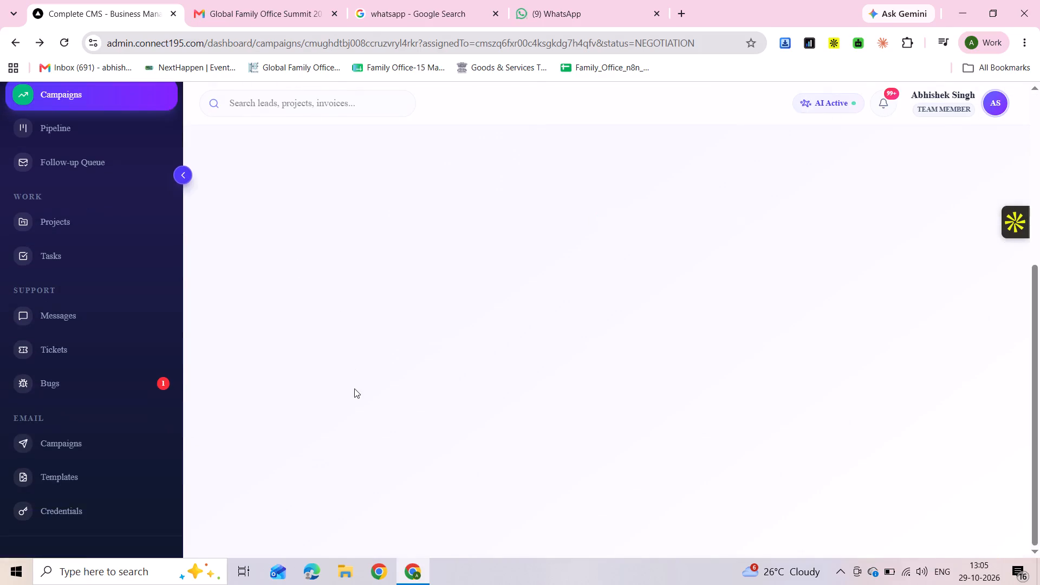
Set the reopened Negotiation leads list to 50 leads per page.
{"action": "scroll", "coordinate": [328, 415], "scroll_direction": "down", "scroll_amount": 2}
{"action": "left_click", "coordinate": [354, 504]}
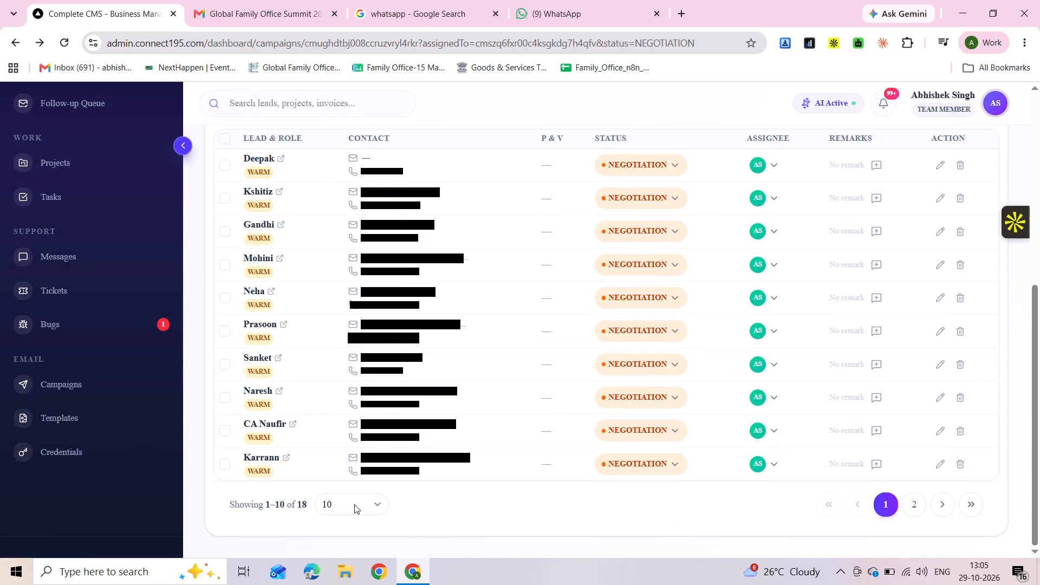
{"action": "left_click", "coordinate": [350, 526]}
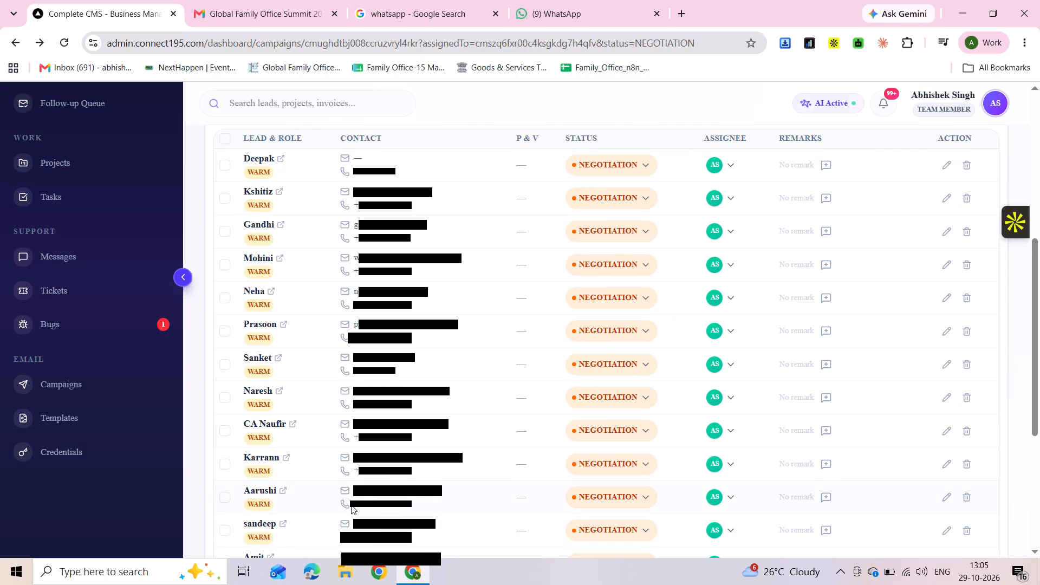
Open the Hardik lead record and examine its contact information, custom fields, activity timeline, remark and discussion notes.
{"action": "scroll", "coordinate": [418, 401], "scroll_direction": "down", "scroll_amount": 6}
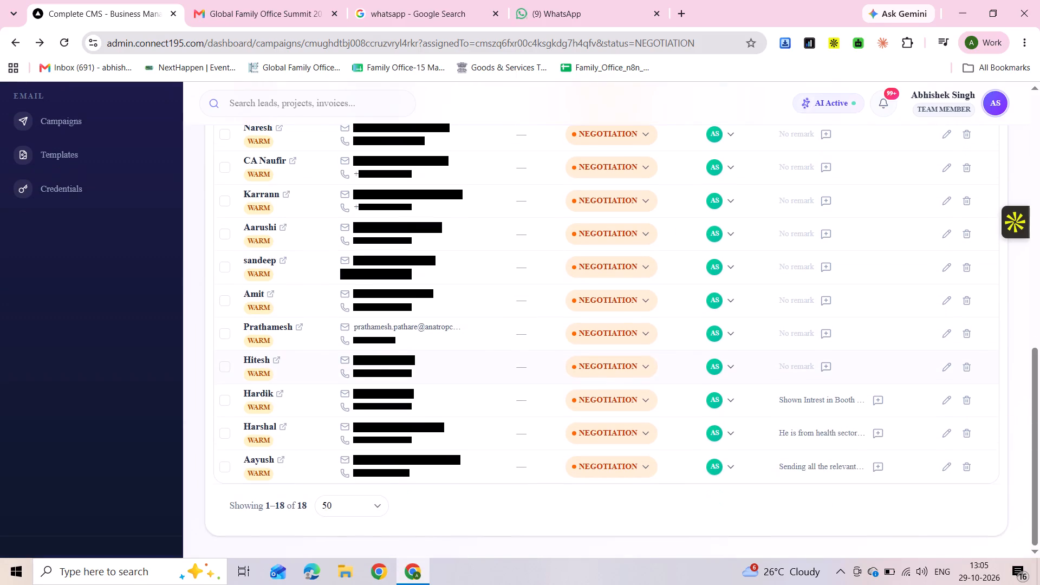
{"action": "left_click", "coordinate": [260, 398]}
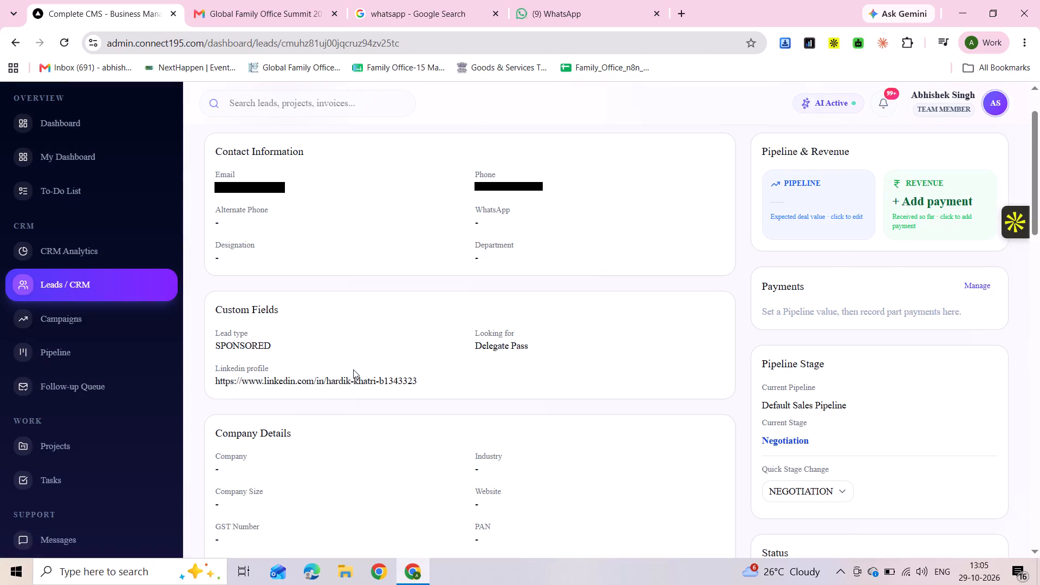
{"action": "scroll", "coordinate": [354, 369], "scroll_direction": "up", "scroll_amount": 6}
{"action": "scroll", "coordinate": [354, 369], "scroll_direction": "down", "scroll_amount": 8}
{"action": "scroll", "coordinate": [354, 369], "scroll_direction": "up", "scroll_amount": 1}
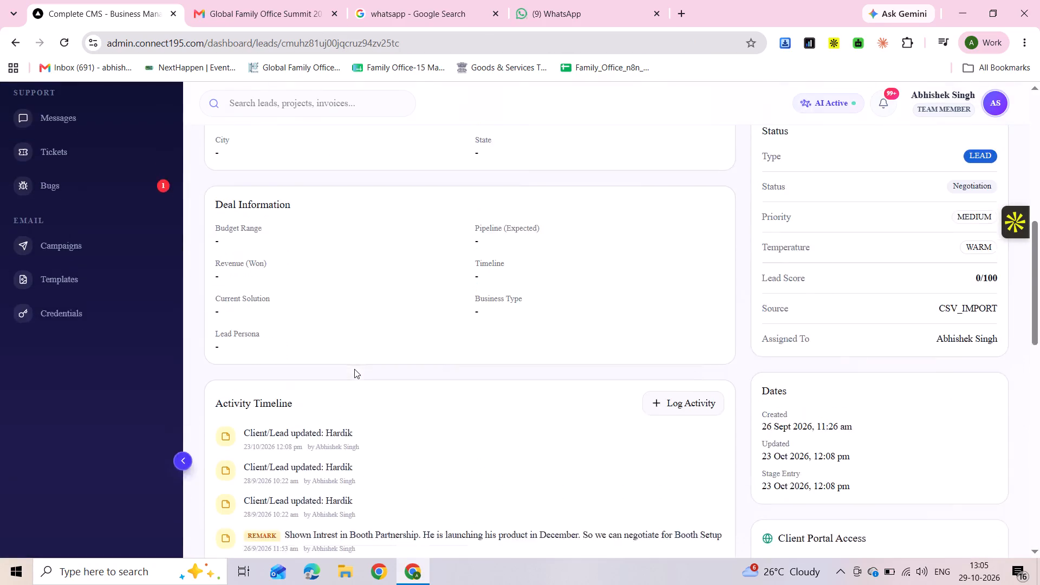
{"action": "scroll", "coordinate": [354, 369], "scroll_direction": "down", "scroll_amount": 4}
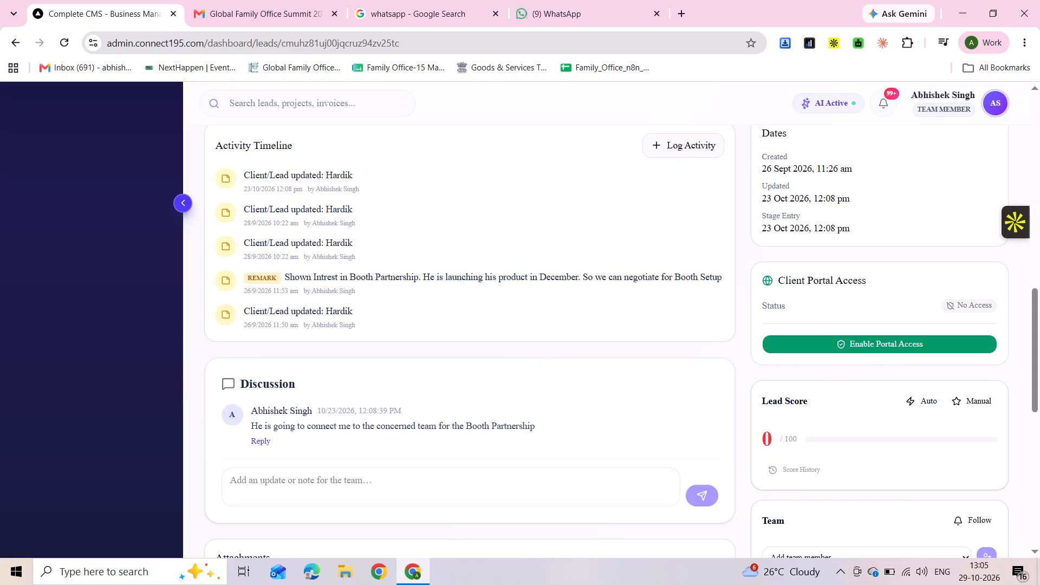
{"action": "scroll", "coordinate": [359, 420], "scroll_direction": "up", "scroll_amount": 15}
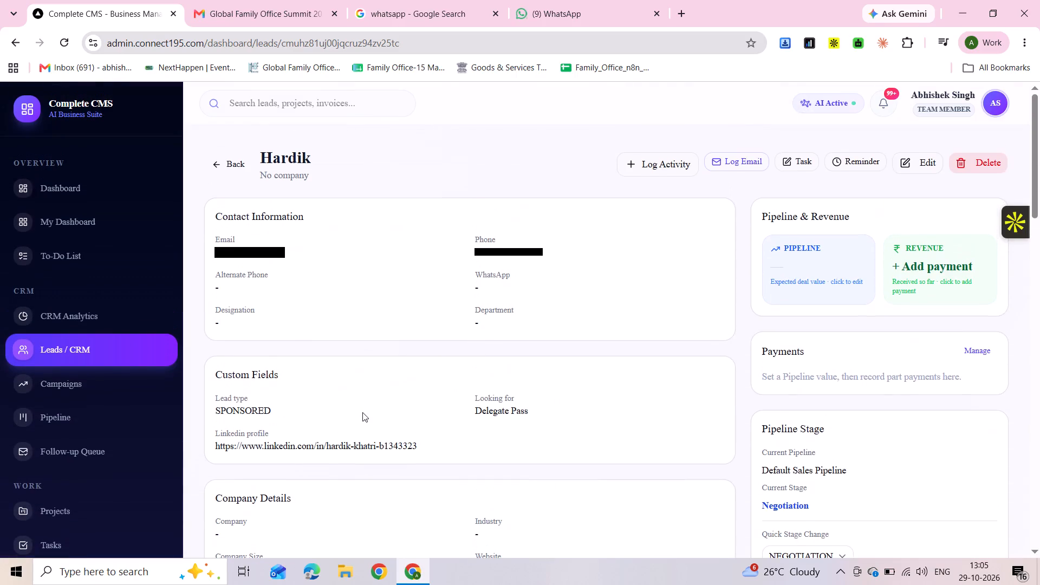
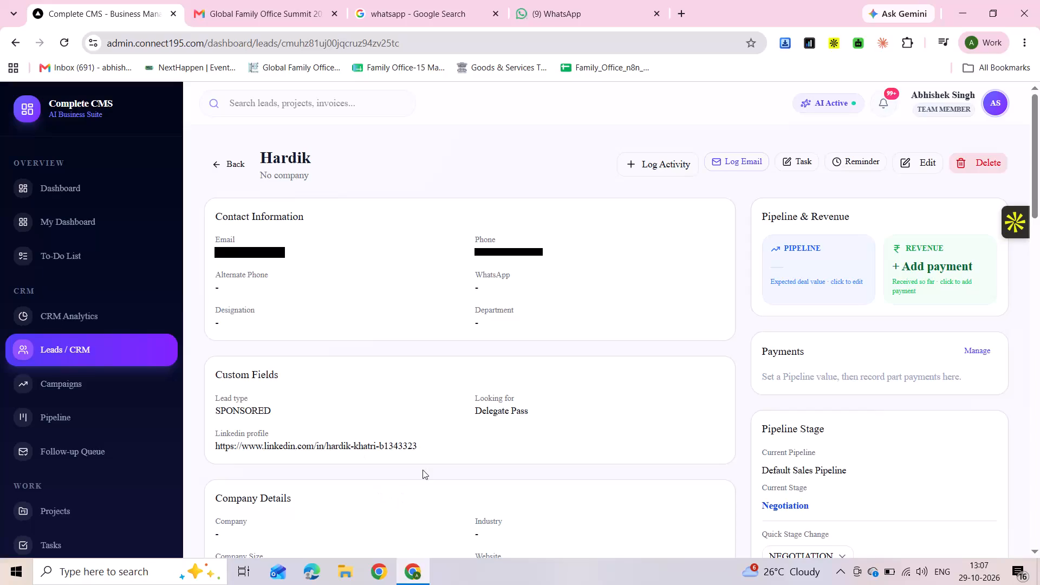
Open the LinkedIn profile link from the Hardik lead's custom fields in a new browser tab.
{"action": "left_click_drag", "start_coordinate": [421, 450], "coordinate": [211, 452]}
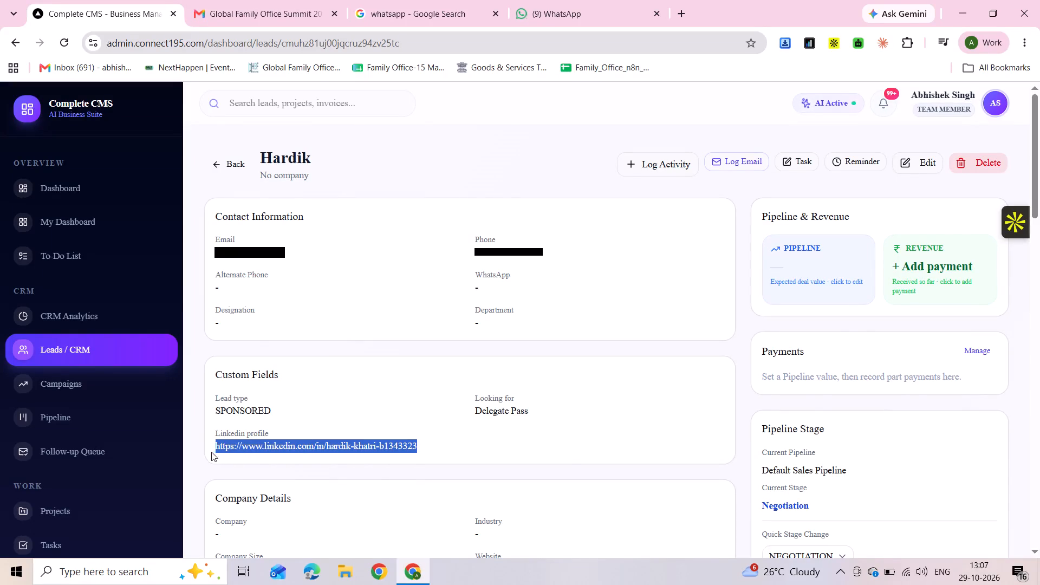
{"action": "key", "text": "ctrl+c"}
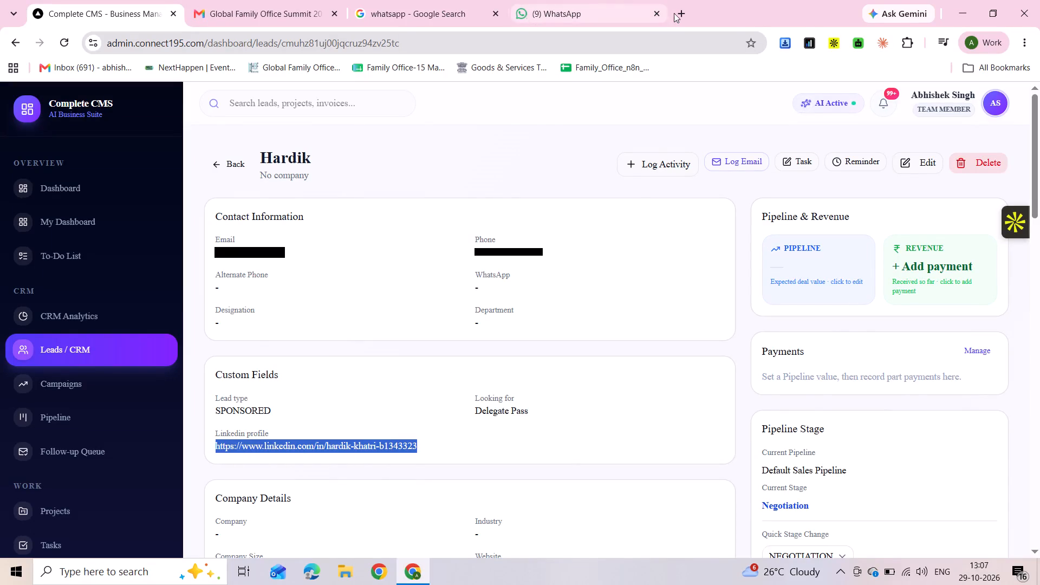
{"action": "left_click", "coordinate": [675, 13]}
{"action": "key", "text": "ctrl+v"}
{"action": "key", "text": "Return"}
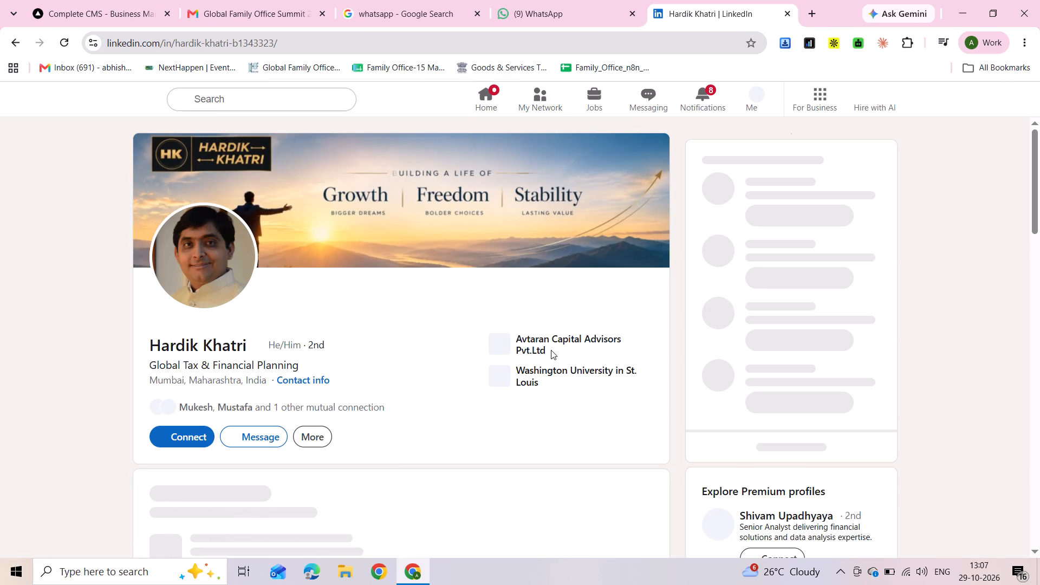
Search Google in a new tab for the profile's company, Avtaran Capital Advisors Pvt.Ltd, and examine the company overview and search results.
{"action": "left_click_drag", "start_coordinate": [551, 350], "coordinate": [515, 339]}
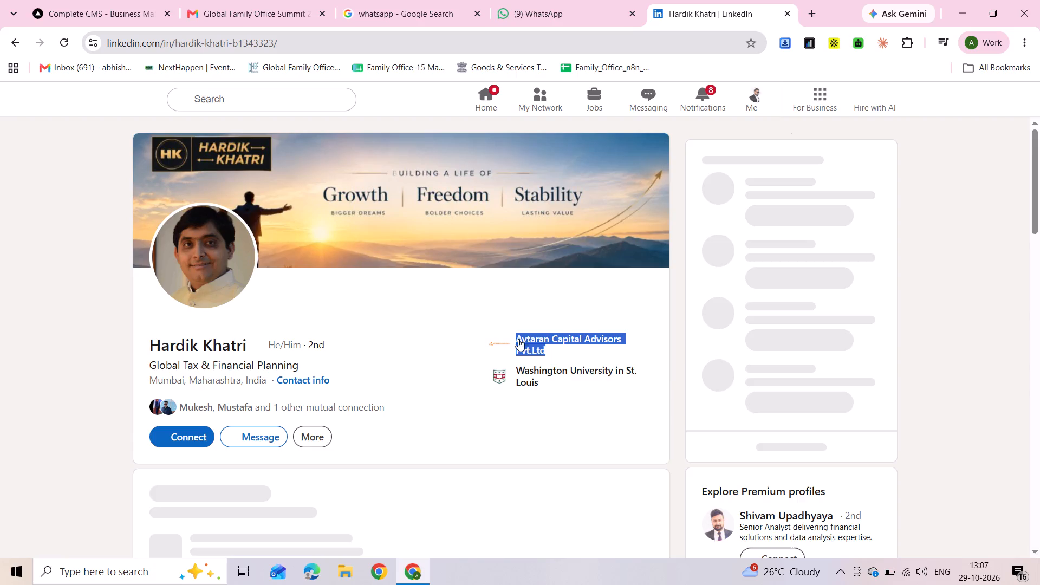
{"action": "key", "text": "ctrl+c"}
{"action": "left_click", "coordinate": [814, 14]}
{"action": "key", "text": "ctrl+v"}
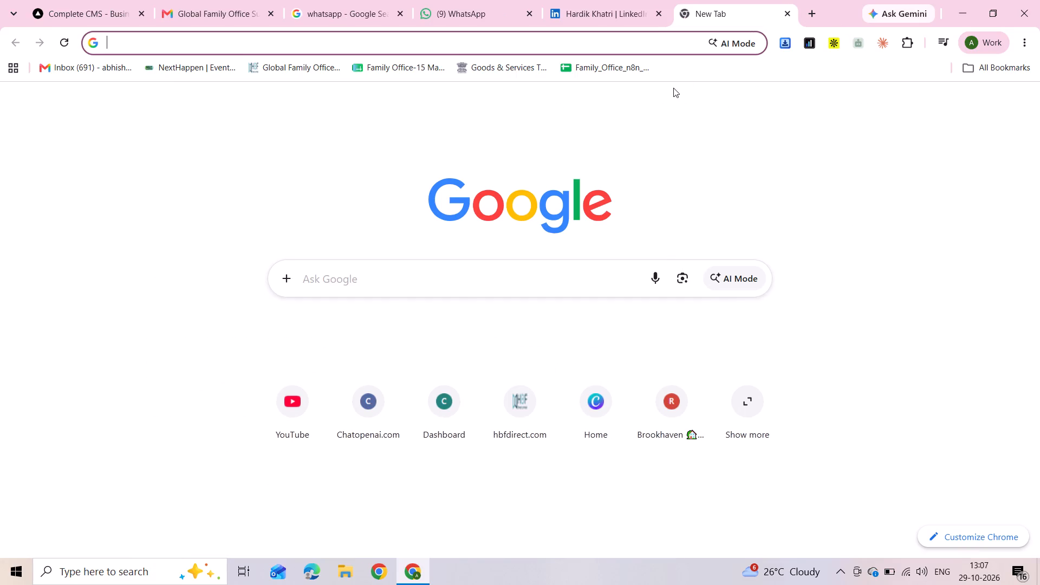
{"action": "key", "text": "Return"}
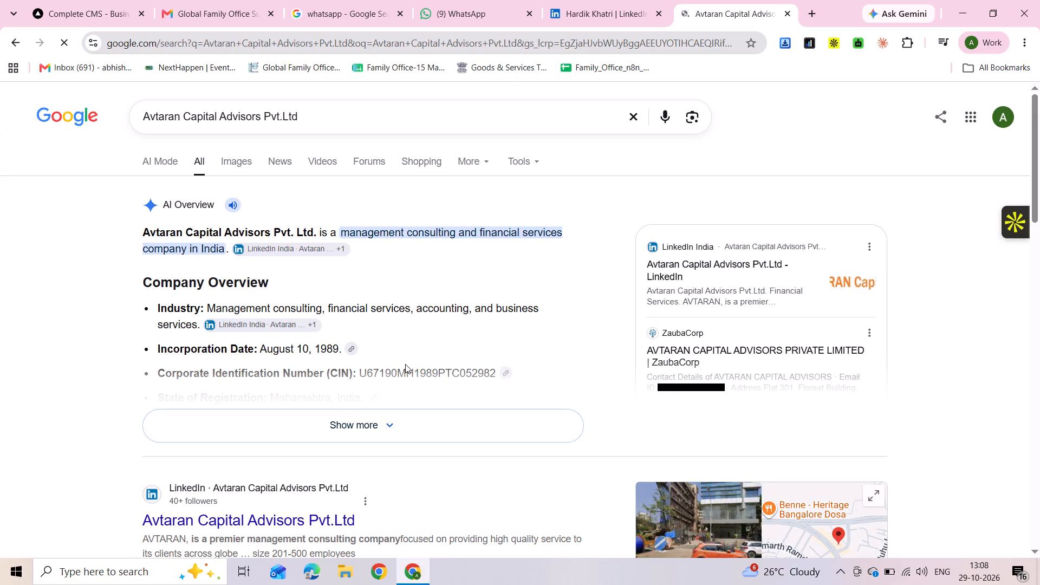
{"action": "scroll", "coordinate": [405, 366], "scroll_direction": "down", "scroll_amount": 2}
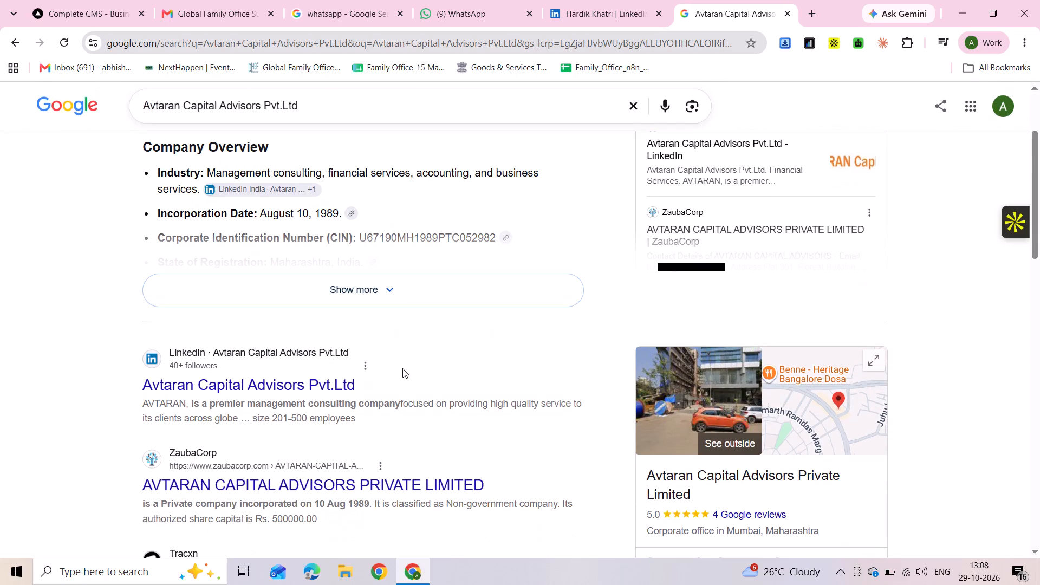
{"action": "scroll", "coordinate": [402, 368], "scroll_direction": "down", "scroll_amount": 2}
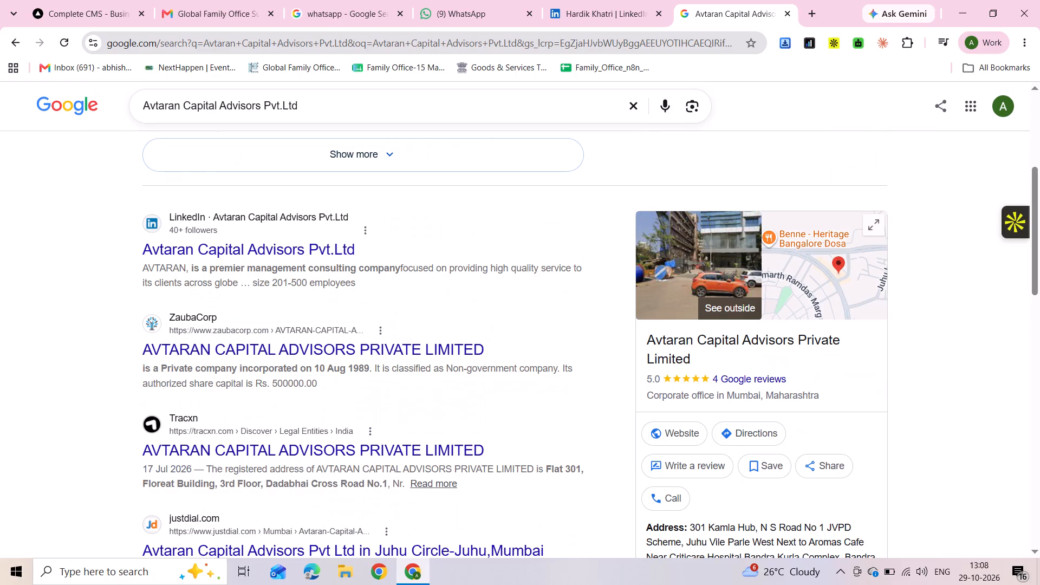
{"action": "scroll", "coordinate": [402, 368], "scroll_direction": "down", "scroll_amount": 1}
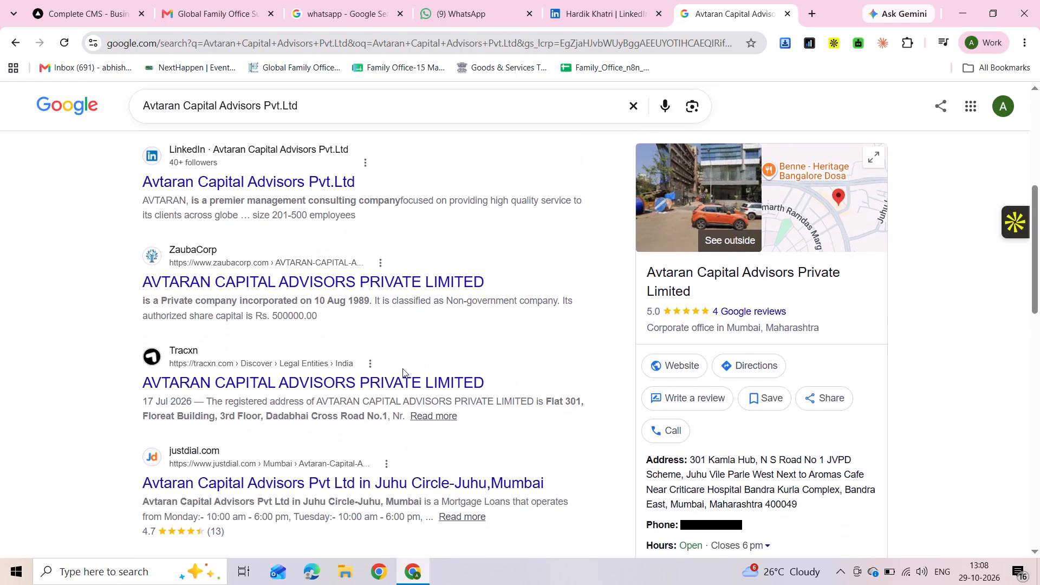
Examine the remaining Google results for Avtaran Capital Advisors Pvt.Ltd, including its business listing and images, and close the search tab.
{"action": "scroll", "coordinate": [402, 368], "scroll_direction": "down", "scroll_amount": 4}
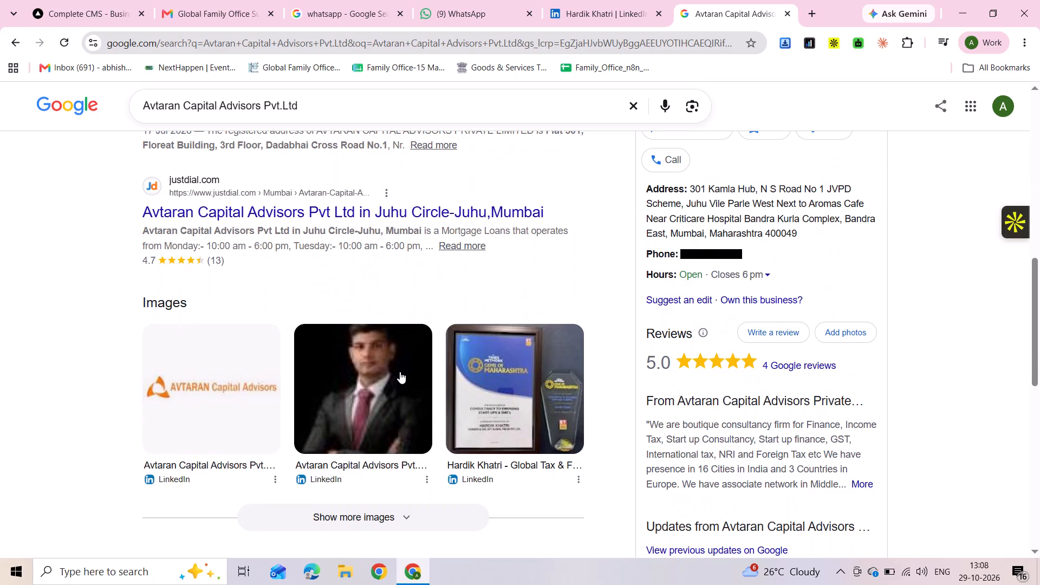
{"action": "scroll", "coordinate": [400, 372], "scroll_direction": "down", "scroll_amount": 8}
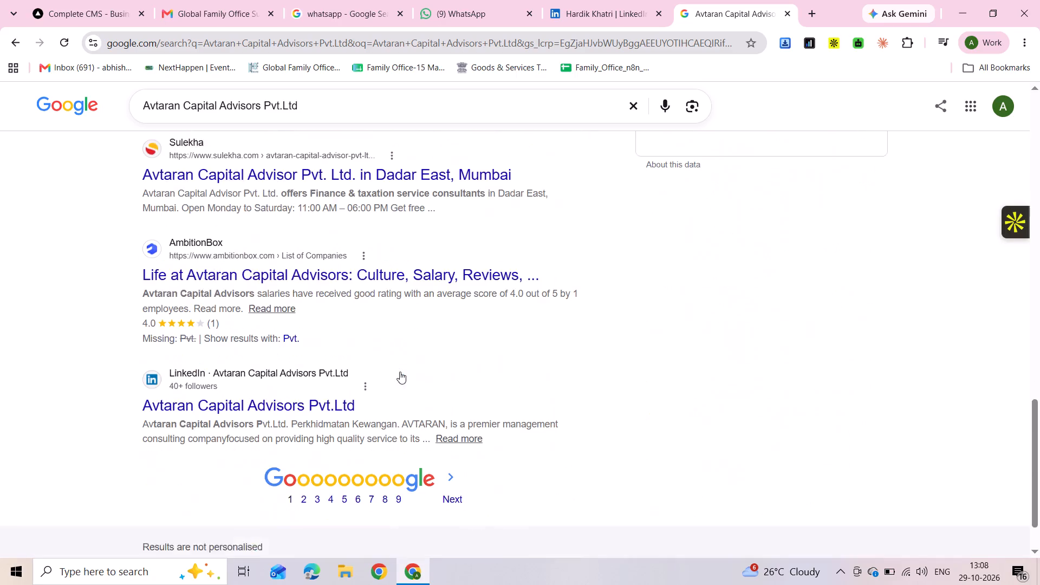
{"action": "scroll", "coordinate": [400, 372], "scroll_direction": "up", "scroll_amount": 20}
{"action": "scroll", "coordinate": [400, 372], "scroll_direction": "up", "scroll_amount": 9}
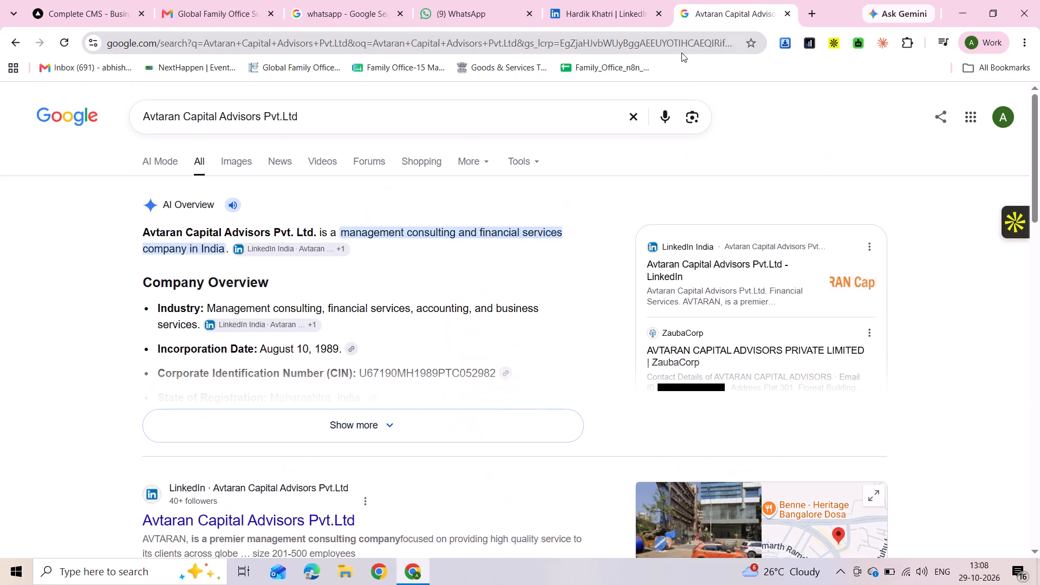
{"action": "left_click", "coordinate": [788, 14]}
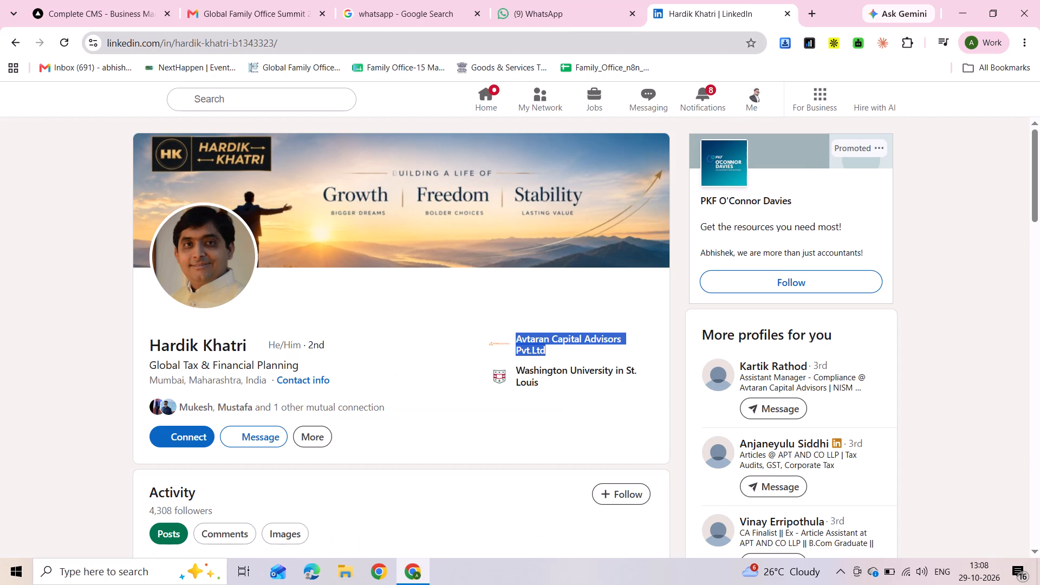
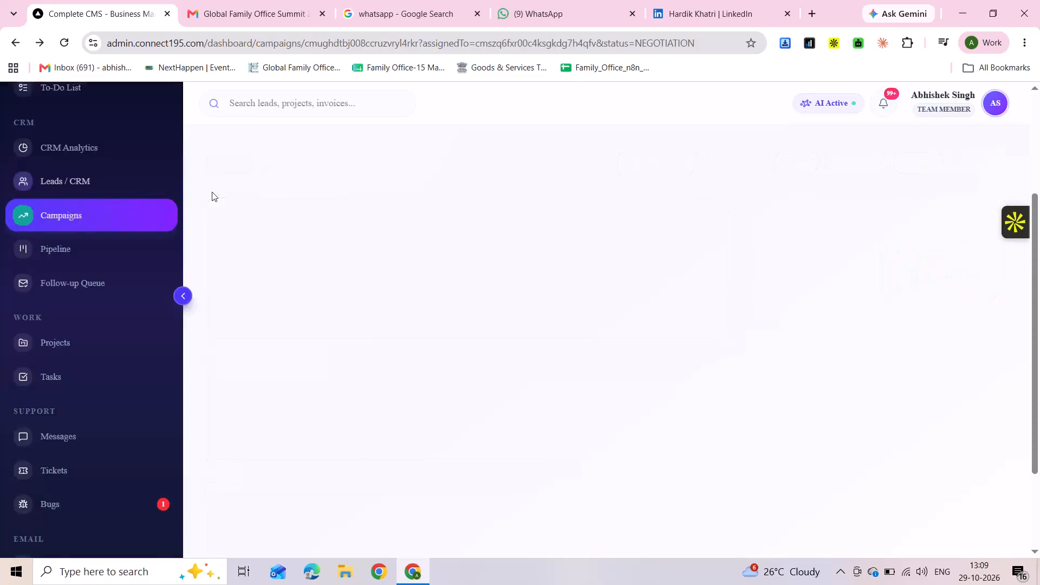
Set the Negotiation leads list to show 50 leads per page.
{"action": "scroll", "coordinate": [342, 437], "scroll_direction": "down", "scroll_amount": 1}
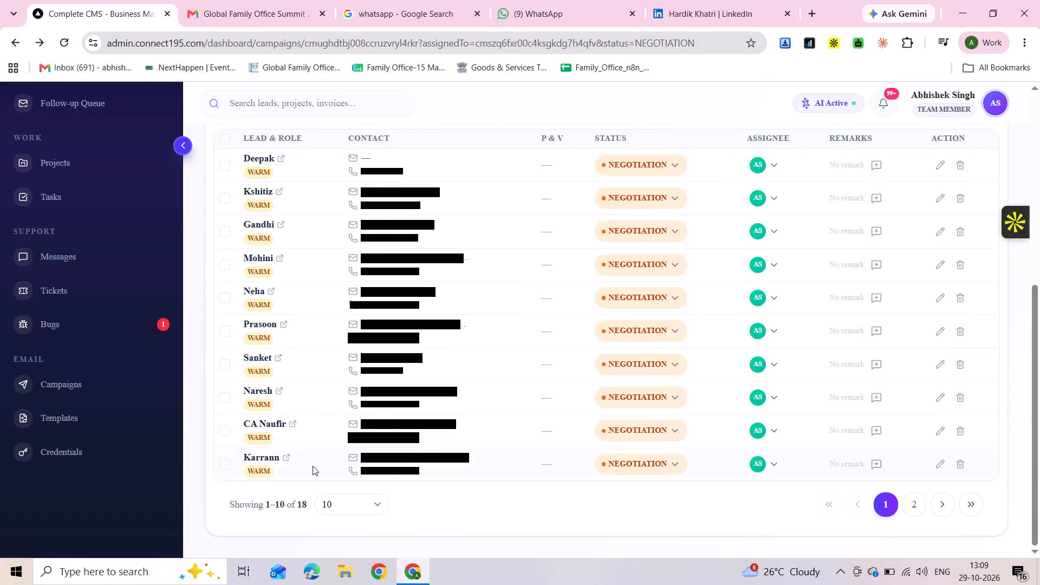
{"action": "left_click", "coordinate": [341, 512]}
{"action": "left_click", "coordinate": [340, 525]}
Open the Harshal lead record and examine its activity timeline, remark and discussion notes.
{"action": "scroll", "coordinate": [358, 479], "scroll_direction": "down", "scroll_amount": 4}
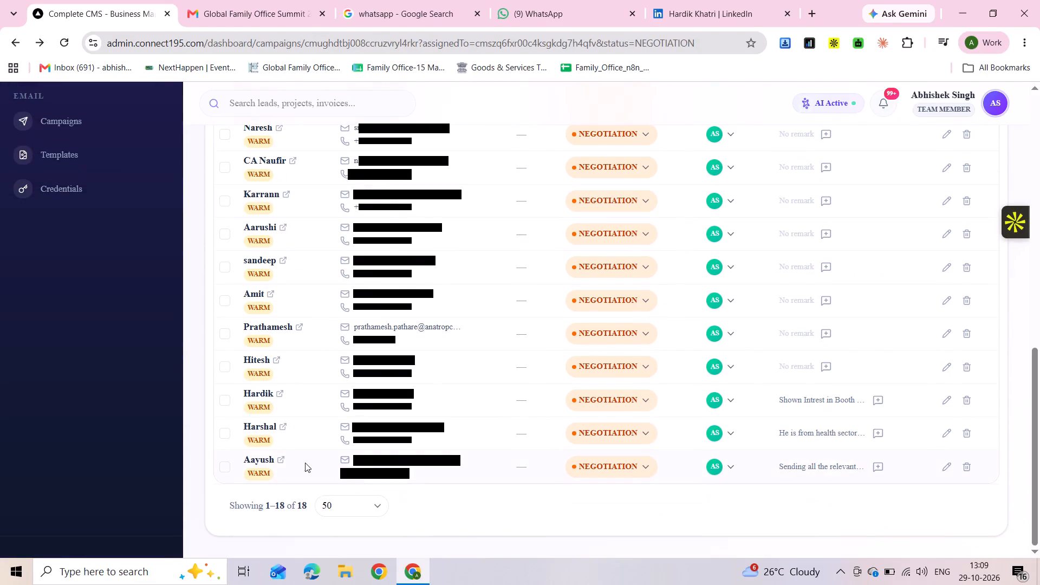
{"action": "left_click", "coordinate": [262, 426]}
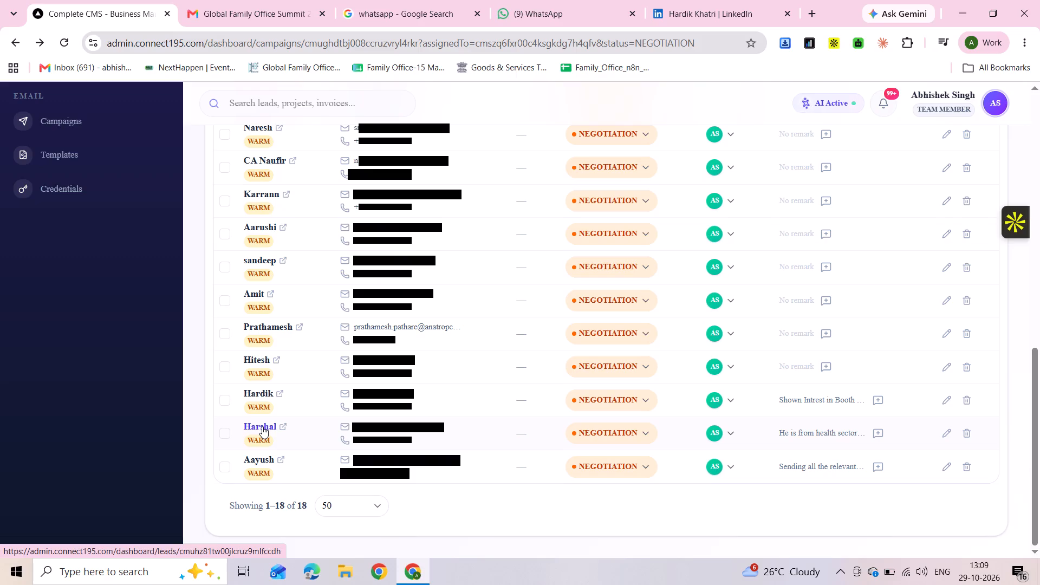
{"action": "scroll", "coordinate": [341, 429], "scroll_direction": "down", "scroll_amount": 10}
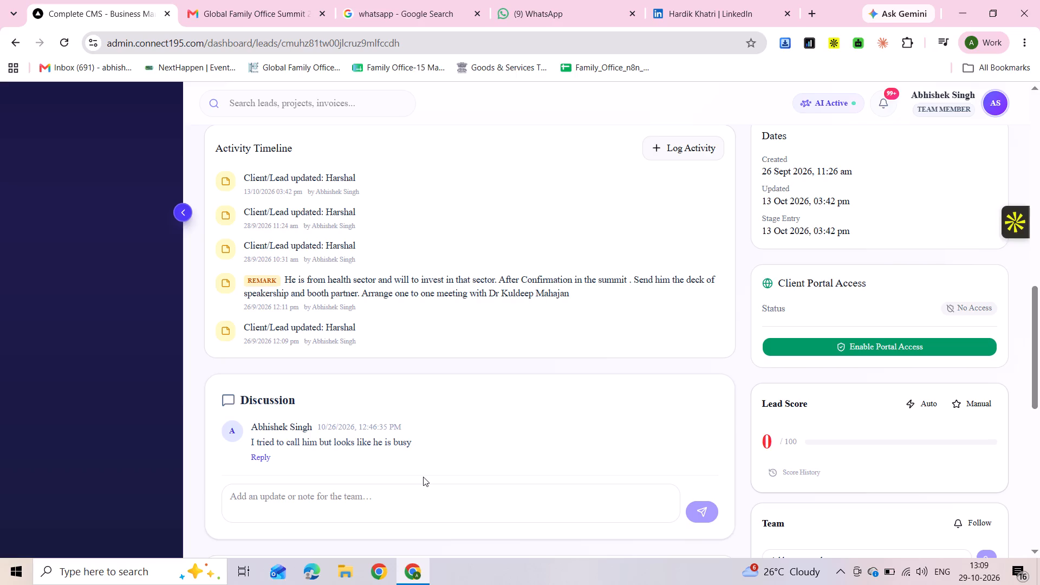
Review the Harshal lead's record, including contact information, custom fields, activity timeline and discussion notes.
{"action": "scroll", "coordinate": [423, 477], "scroll_direction": "up", "scroll_amount": 12}
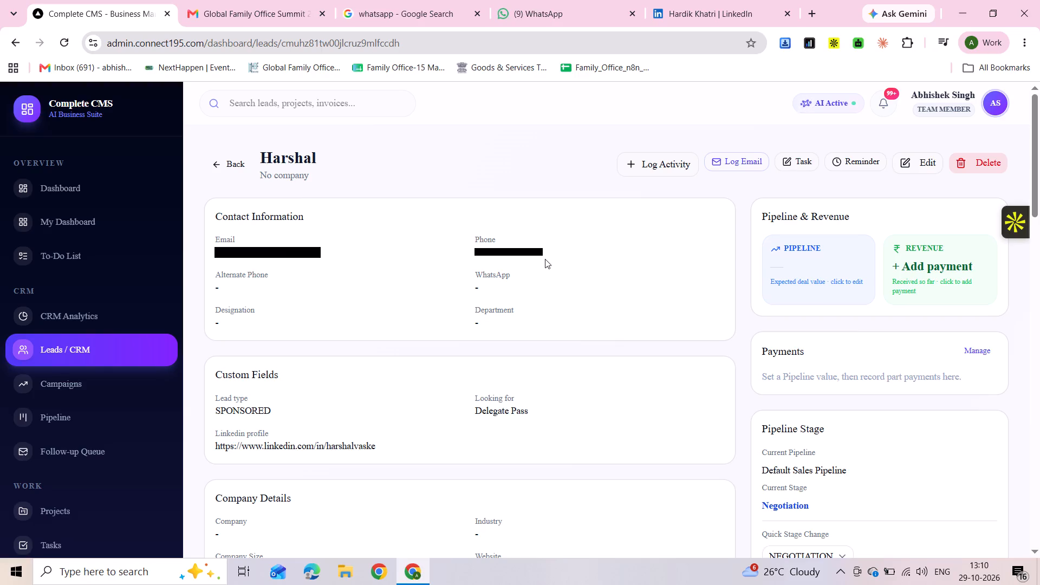
{"action": "scroll", "coordinate": [339, 296], "scroll_direction": "down", "scroll_amount": 2}
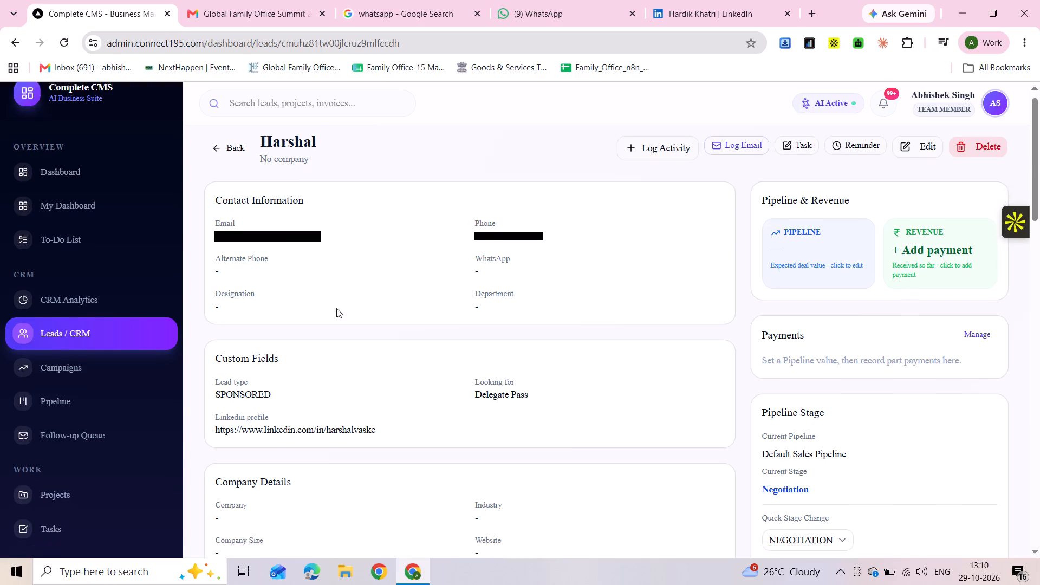
{"action": "scroll", "coordinate": [336, 308], "scroll_direction": "down", "scroll_amount": 2}
{"action": "scroll", "coordinate": [308, 362], "scroll_direction": "down", "scroll_amount": 7}
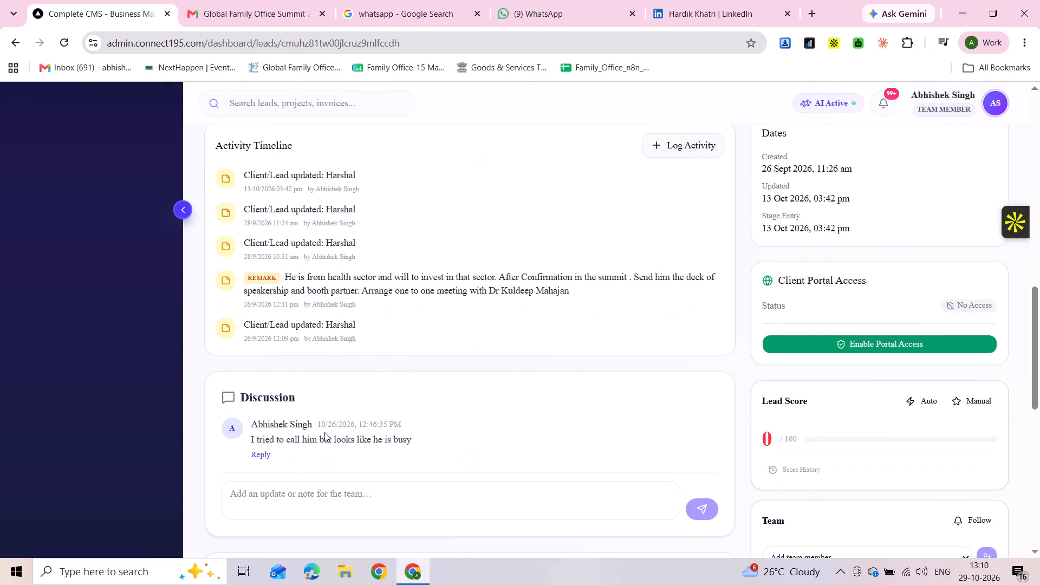
{"action": "scroll", "coordinate": [324, 435], "scroll_direction": "up", "scroll_amount": 17}
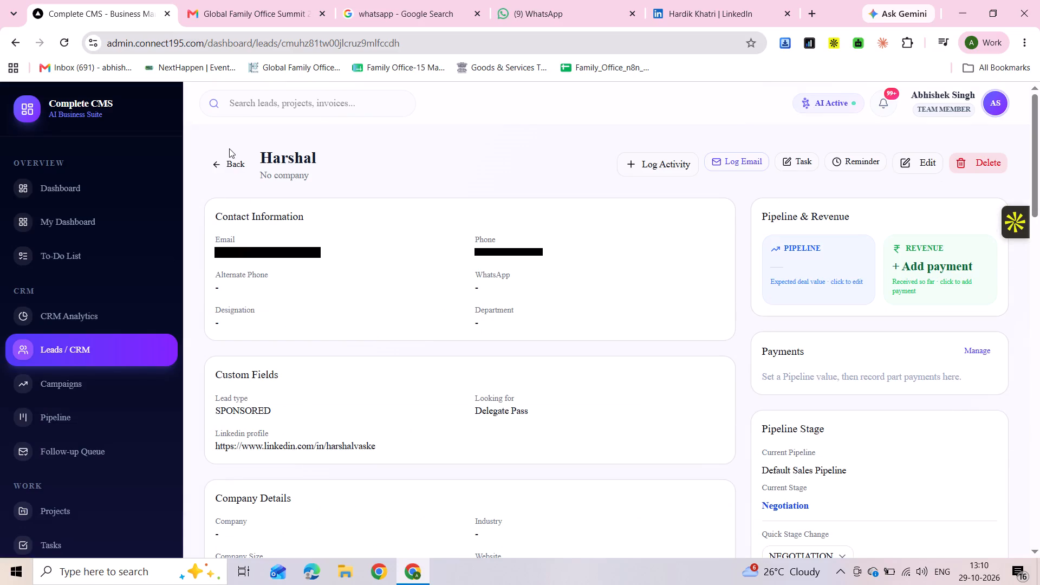
Leave the Harshal lead and open the Linkedin-family-office-leads campaign from the campaigns list.
{"action": "left_click", "coordinate": [230, 146]}
{"action": "left_click", "coordinate": [224, 167]}
{"action": "scroll", "coordinate": [85, 147], "scroll_direction": "up", "scroll_amount": 3}
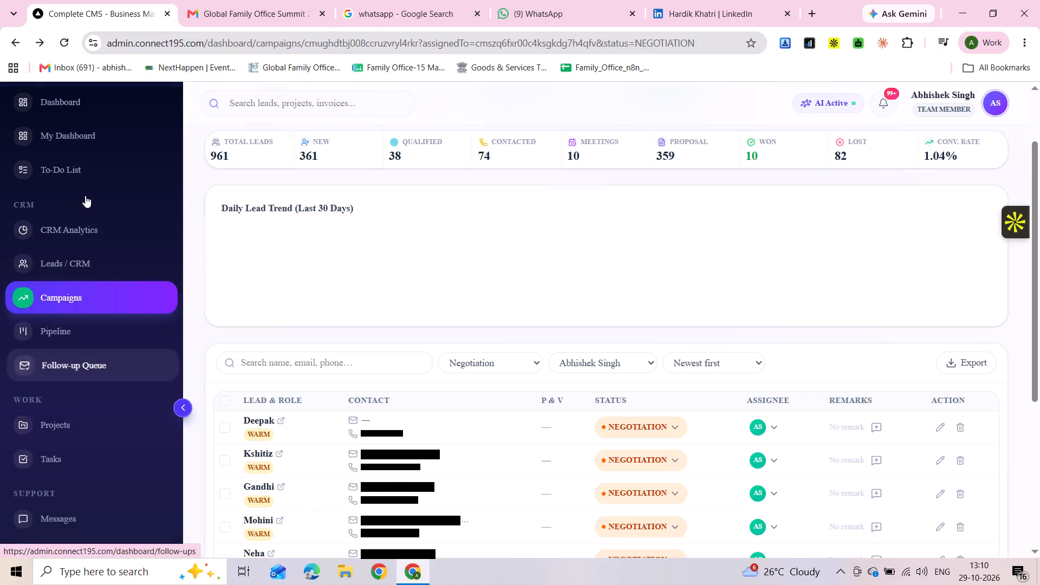
{"action": "left_click", "coordinate": [100, 291]}
{"action": "scroll", "coordinate": [474, 372], "scroll_direction": "down", "scroll_amount": 3}
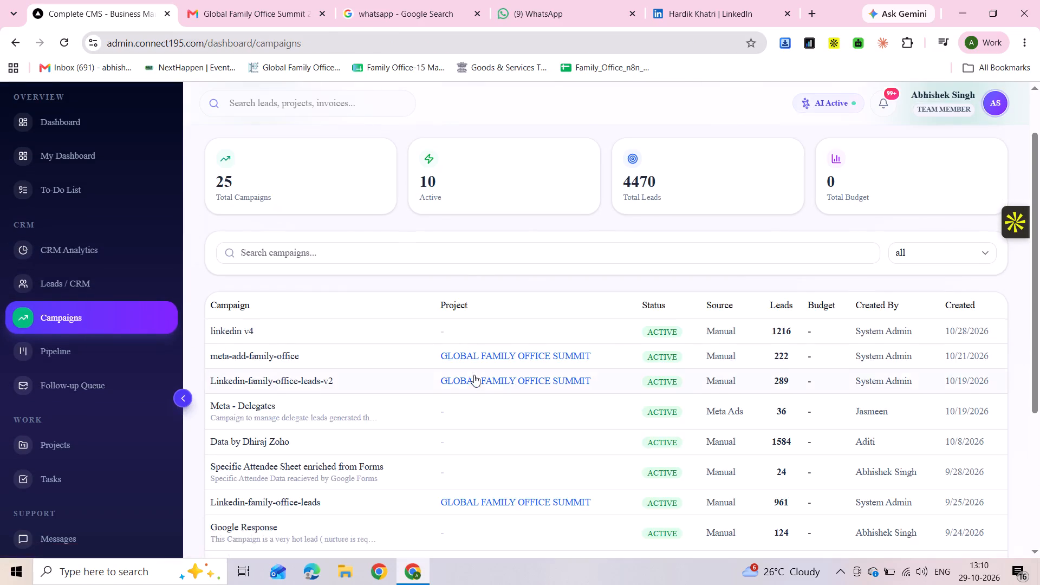
{"action": "scroll", "coordinate": [474, 375], "scroll_direction": "down", "scroll_amount": 1}
{"action": "left_click", "coordinate": [337, 276]}
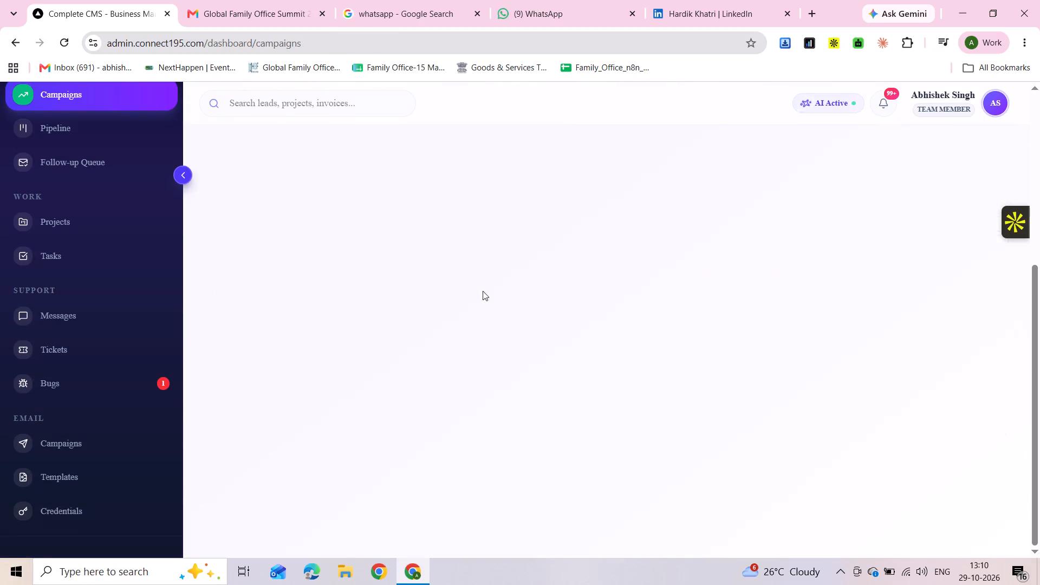
Filter the campaign's leads to New status and to those assigned to the signed-in team member.
{"action": "left_click", "coordinate": [489, 381]}
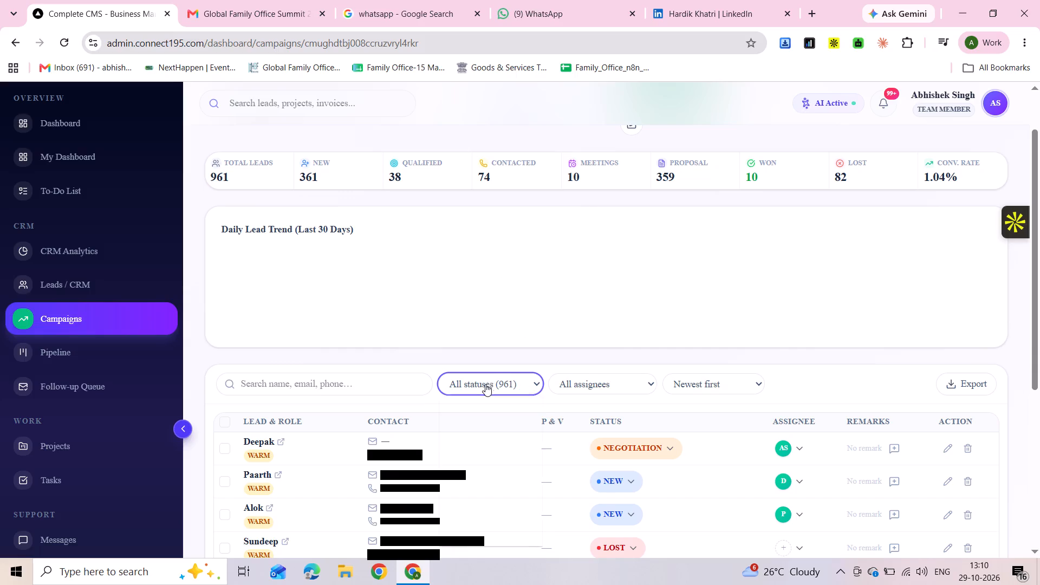
{"action": "left_click", "coordinate": [462, 417]}
{"action": "scroll", "coordinate": [549, 419], "scroll_direction": "down", "scroll_amount": 3}
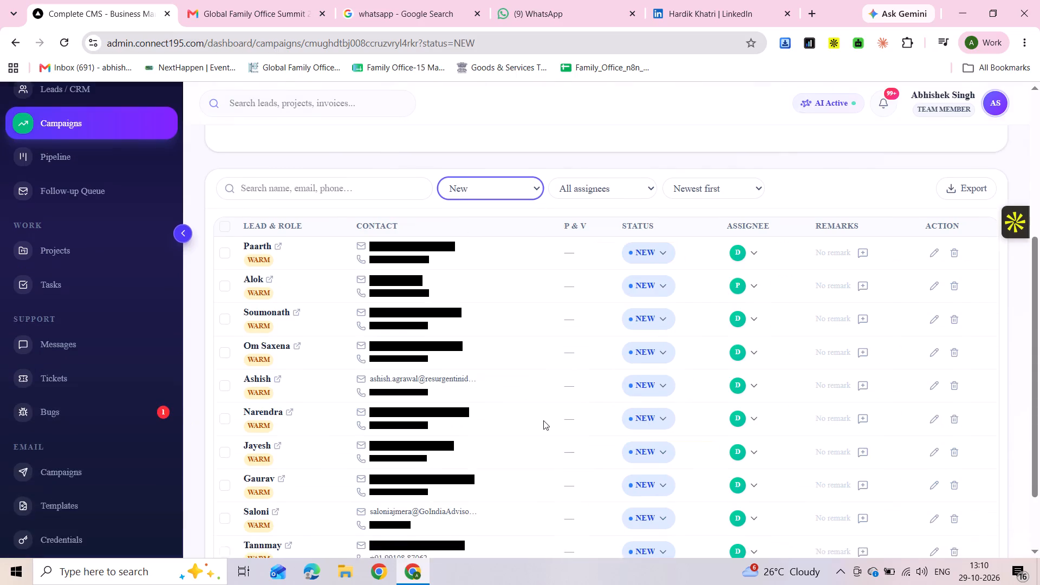
{"action": "left_click", "coordinate": [591, 177]}
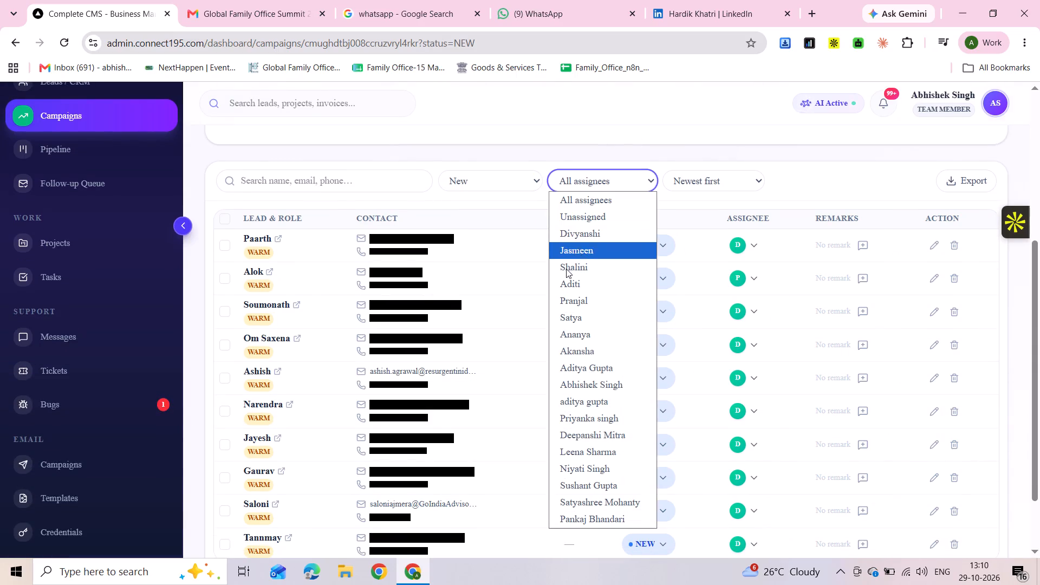
{"action": "left_click", "coordinate": [581, 390]}
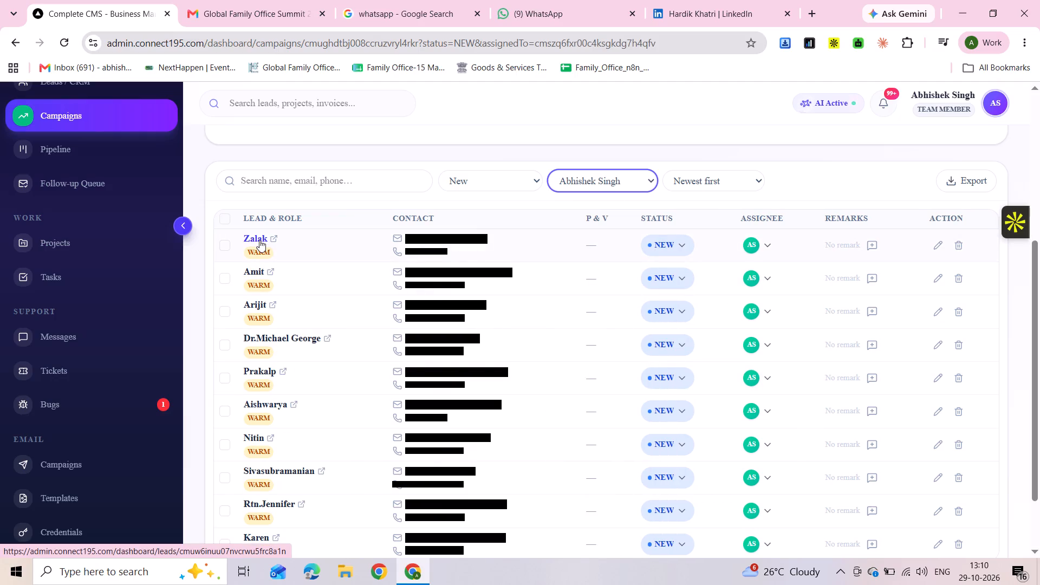
Open the Zalak lead's record from the filtered list.
{"action": "left_click", "coordinate": [259, 240]}
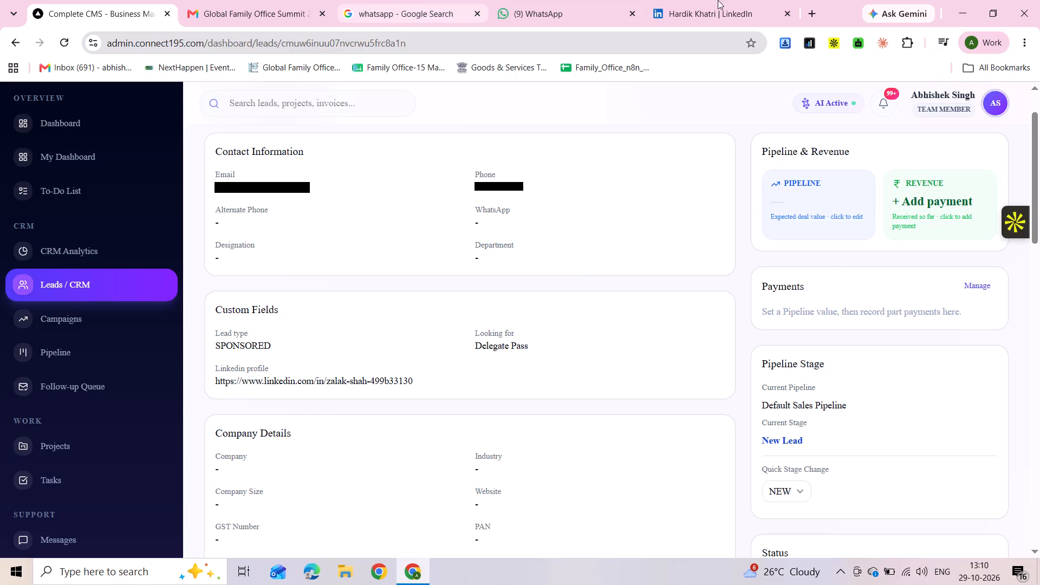
Open Apollo's My lists page in a new browser tab and check the account's credit usage.
{"action": "left_click", "coordinate": [812, 11]}
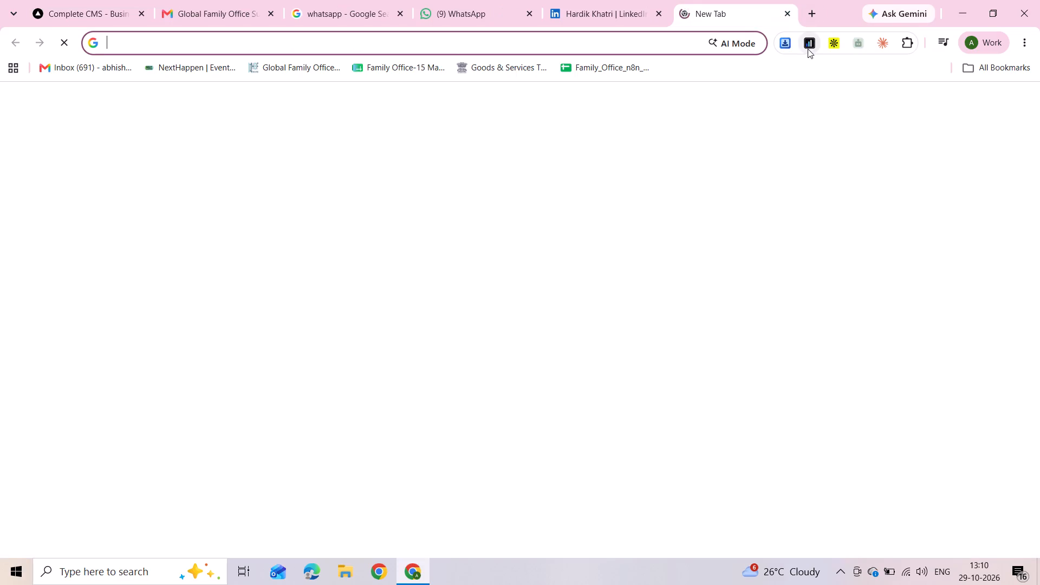
{"action": "key", "text": "a"}
{"action": "key", "text": "p"}
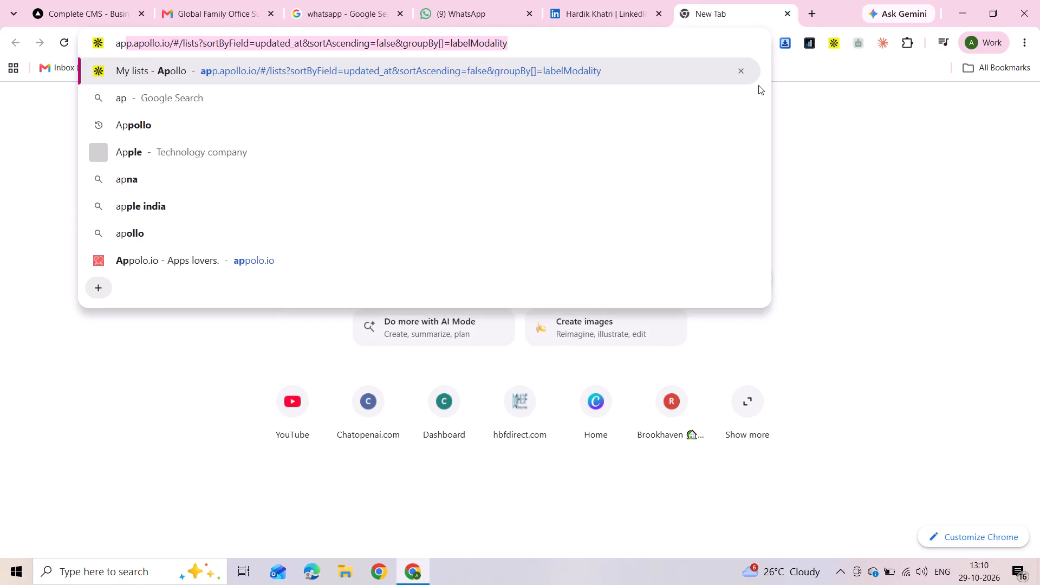
{"action": "key", "text": "Right"}
{"action": "key", "text": "Return"}
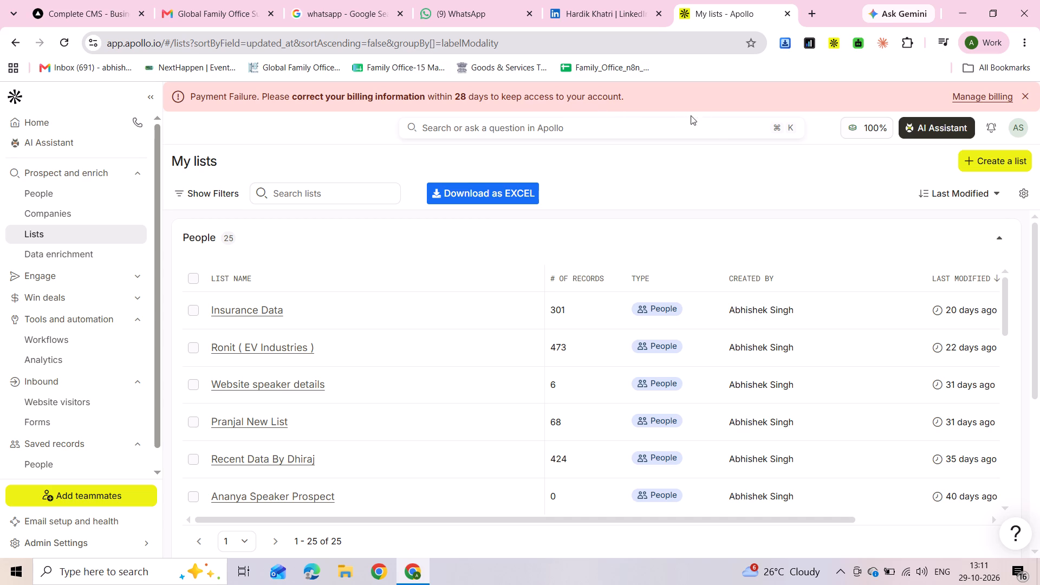
{"action": "left_click", "coordinate": [870, 135]}
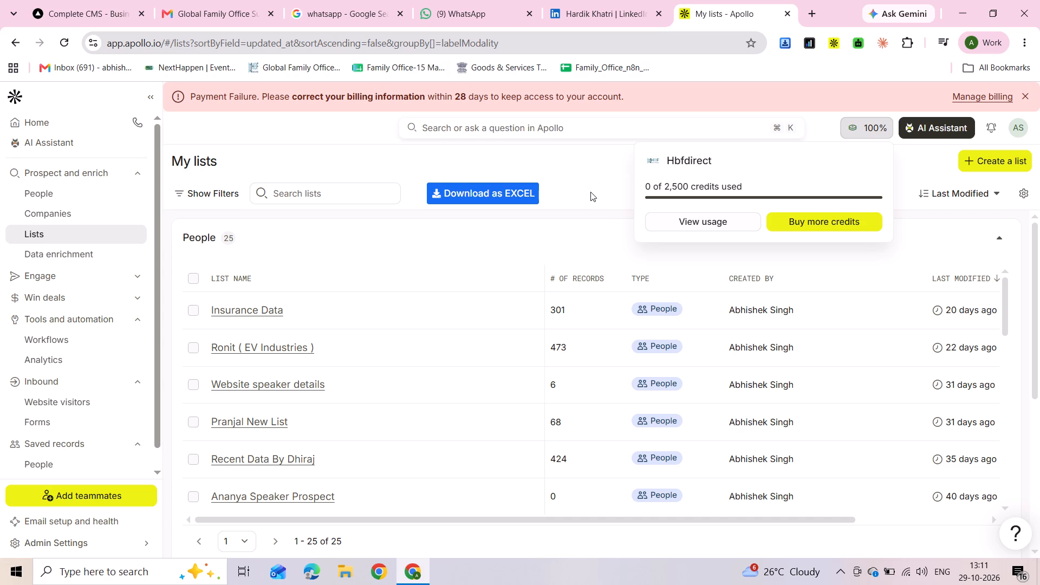
{"action": "left_click", "coordinate": [590, 192]}
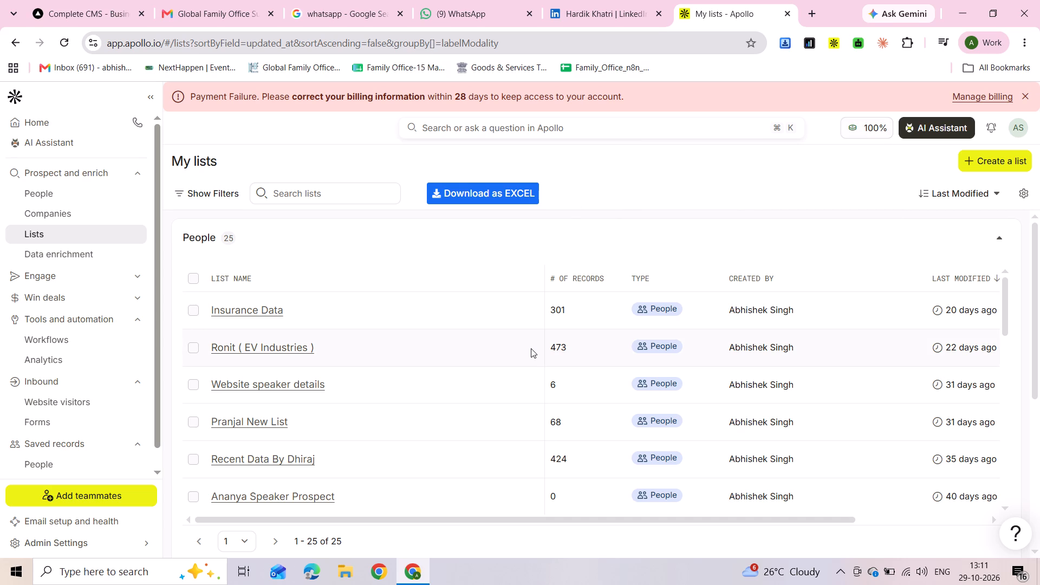
Look through the saved People lists in Apollo, examining their names and record counts.
{"action": "scroll", "coordinate": [531, 348], "scroll_direction": "down", "scroll_amount": 2}
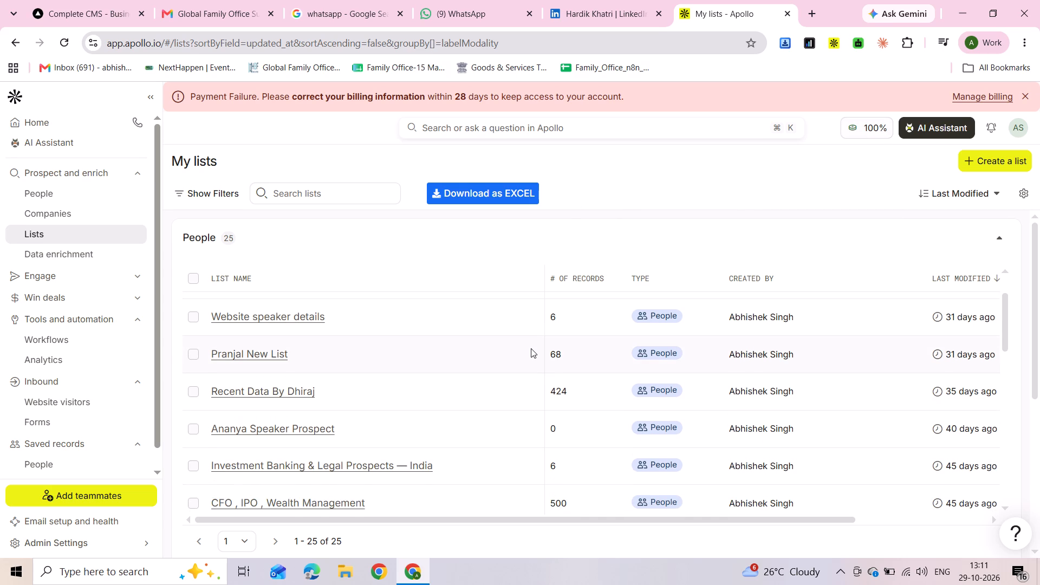
{"action": "scroll", "coordinate": [531, 348], "scroll_direction": "down", "scroll_amount": 1}
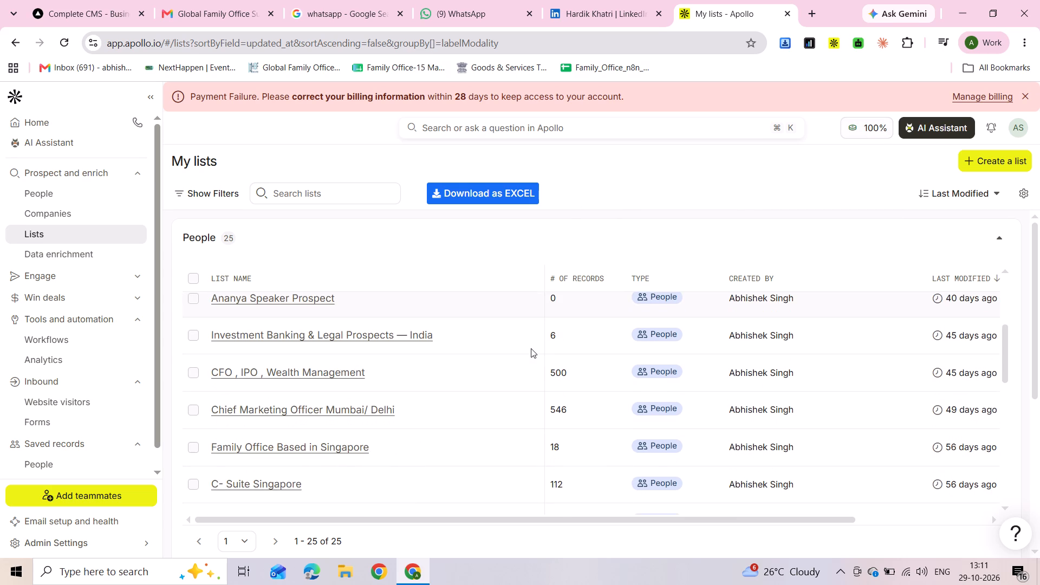
{"action": "scroll", "coordinate": [531, 348], "scroll_direction": "down", "scroll_amount": 3}
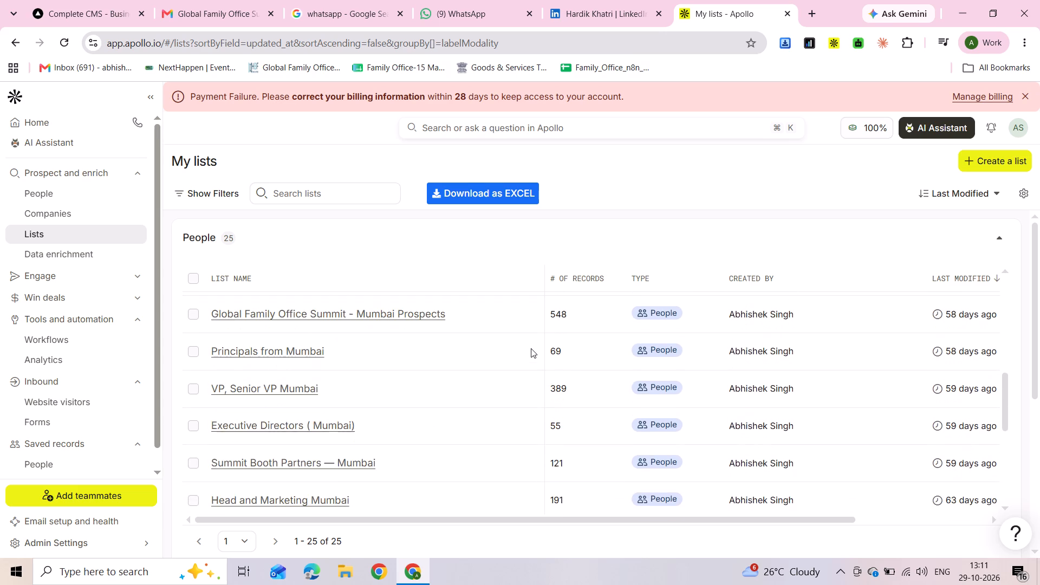
{"action": "scroll", "coordinate": [531, 348], "scroll_direction": "down", "scroll_amount": 5}
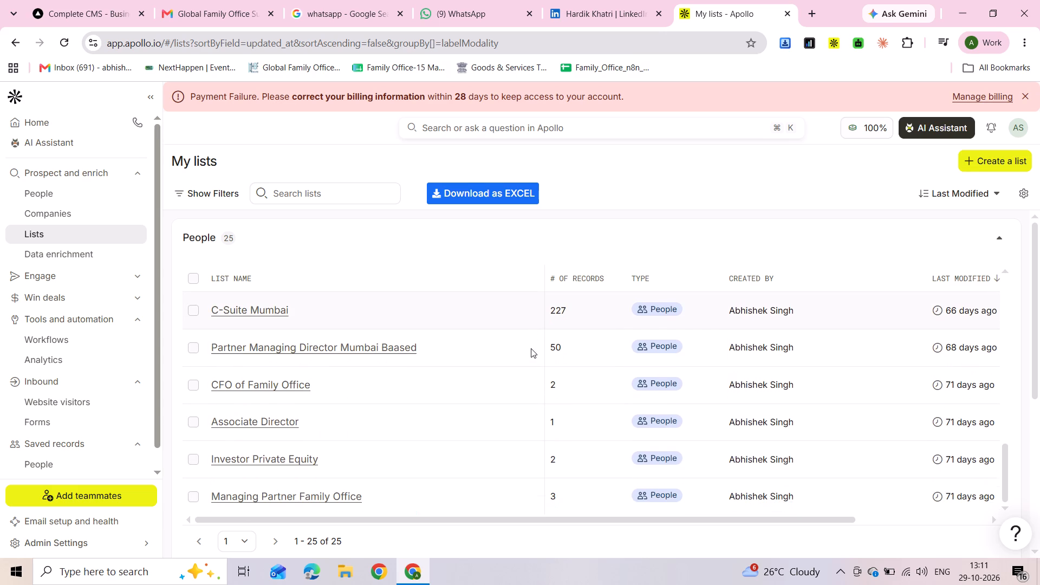
{"action": "scroll", "coordinate": [531, 348], "scroll_direction": "down", "scroll_amount": 2}
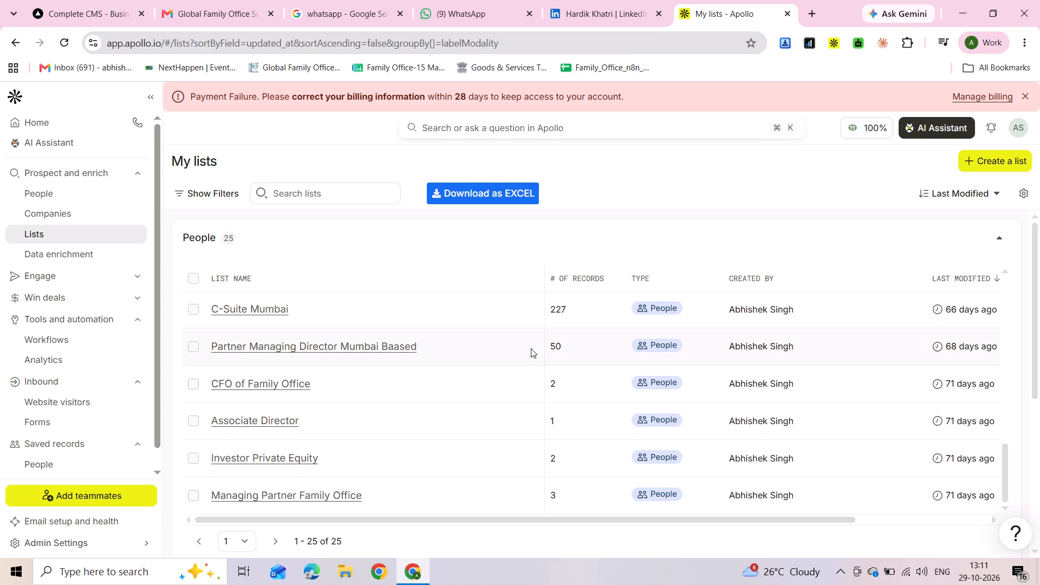
{"action": "scroll", "coordinate": [531, 348], "scroll_direction": "up", "scroll_amount": 1}
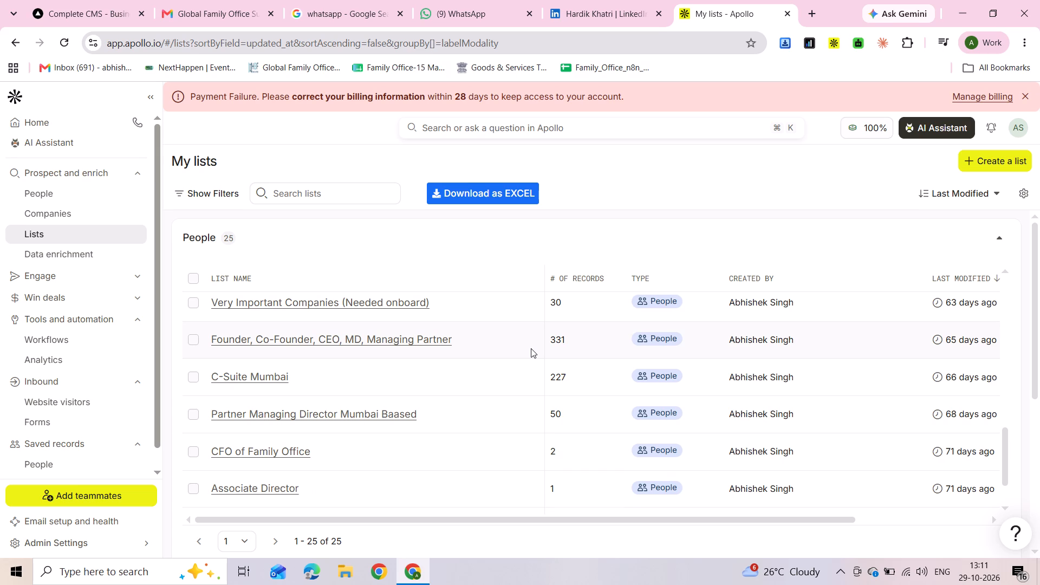
{"action": "scroll", "coordinate": [531, 348], "scroll_direction": "up", "scroll_amount": 3}
{"action": "scroll", "coordinate": [567, 375], "scroll_direction": "up", "scroll_amount": 5}
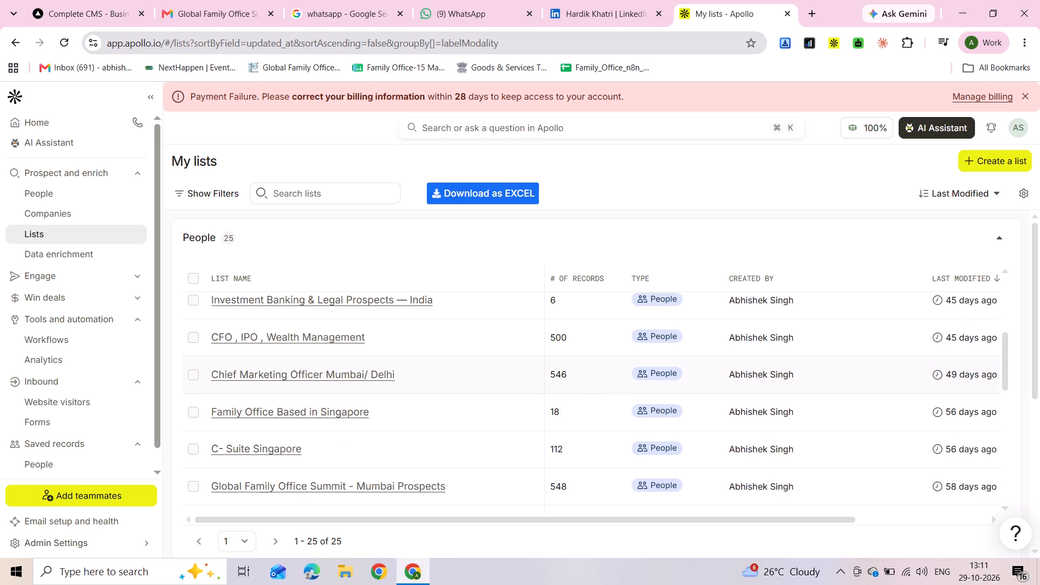
{"action": "scroll", "coordinate": [558, 381], "scroll_direction": "up", "scroll_amount": 13}
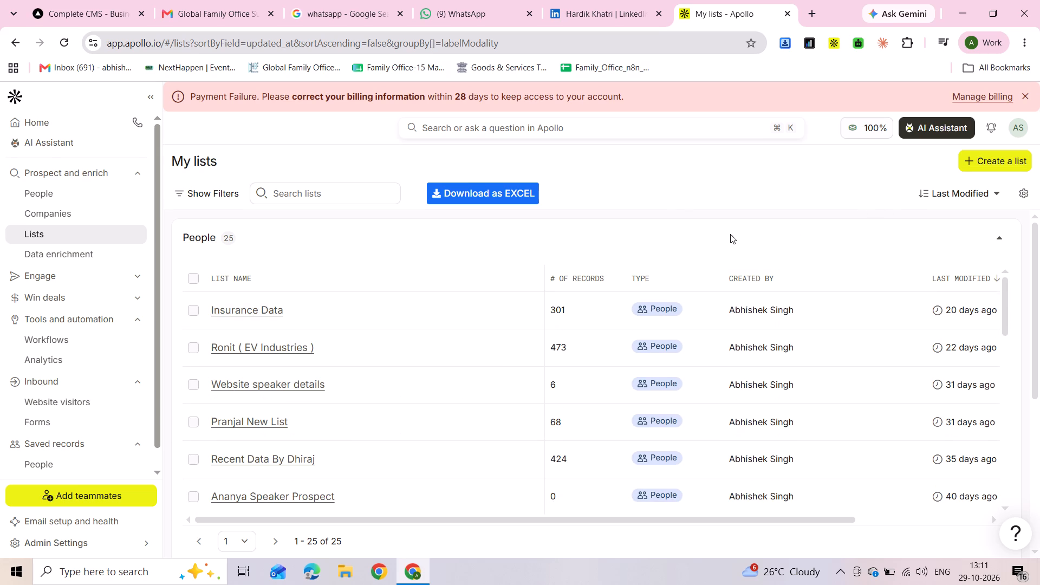
Open the detailed credit usage page for the Apollo account.
{"action": "left_click", "coordinate": [874, 127]}
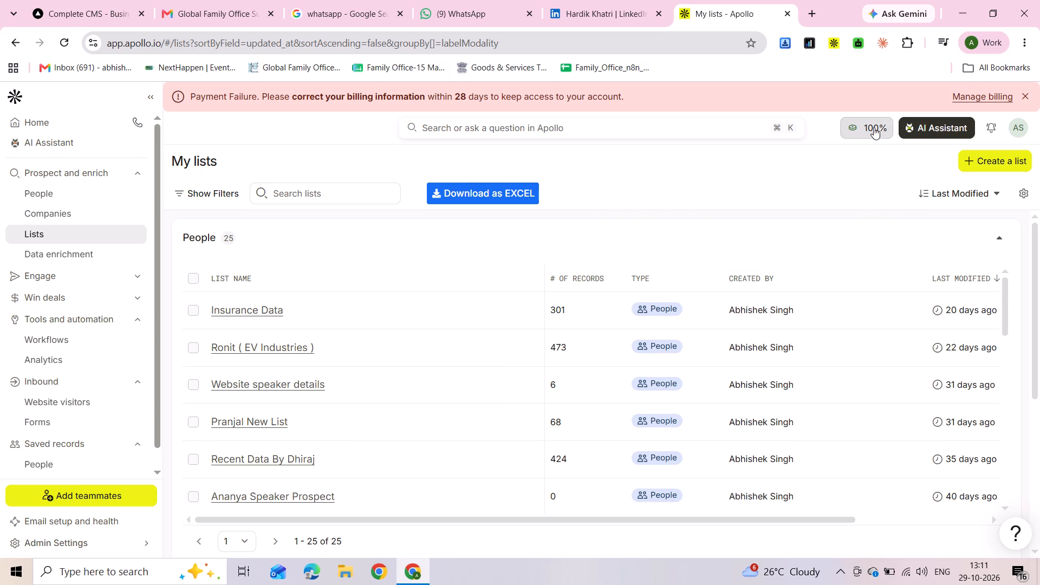
{"action": "left_click", "coordinate": [677, 222]}
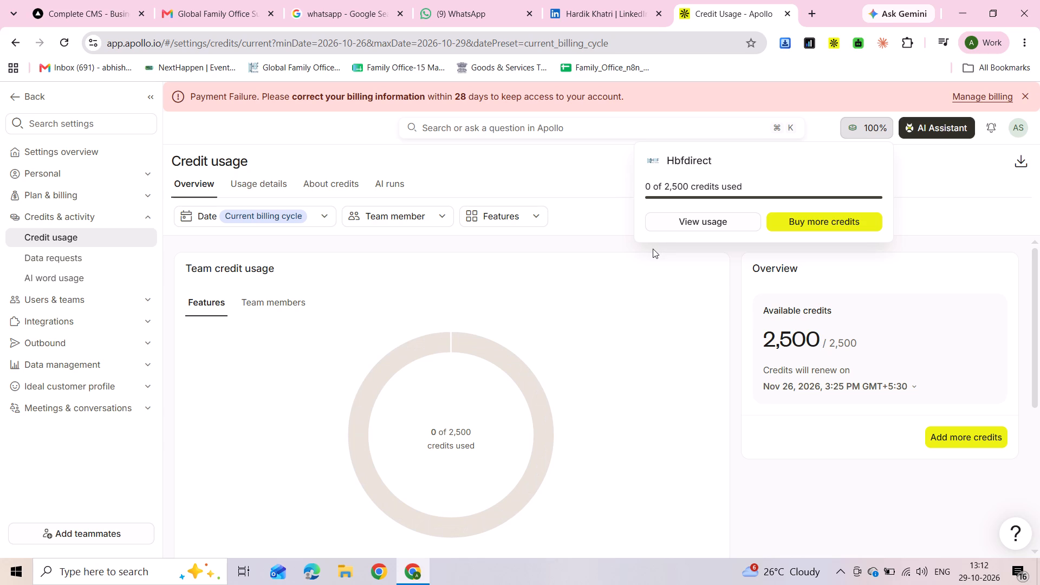
Return to the Zalak lead's CRM record, copy its LinkedIn profile address and open a new browser tab for it.
{"action": "double_click", "coordinate": [219, 0]}
{"action": "left_click", "coordinate": [68, 0]}
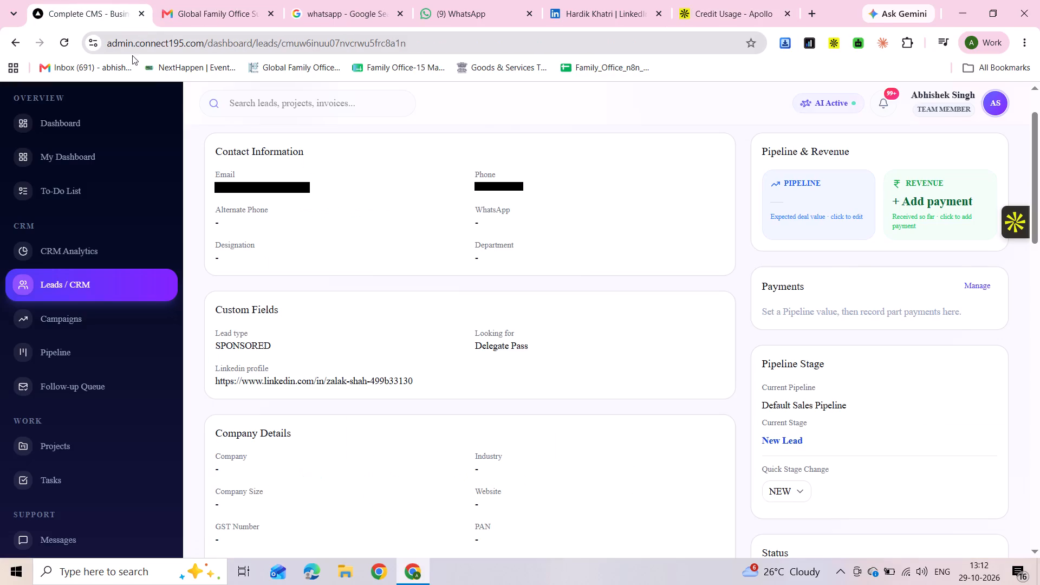
{"action": "scroll", "coordinate": [334, 199], "scroll_direction": "up", "scroll_amount": 4}
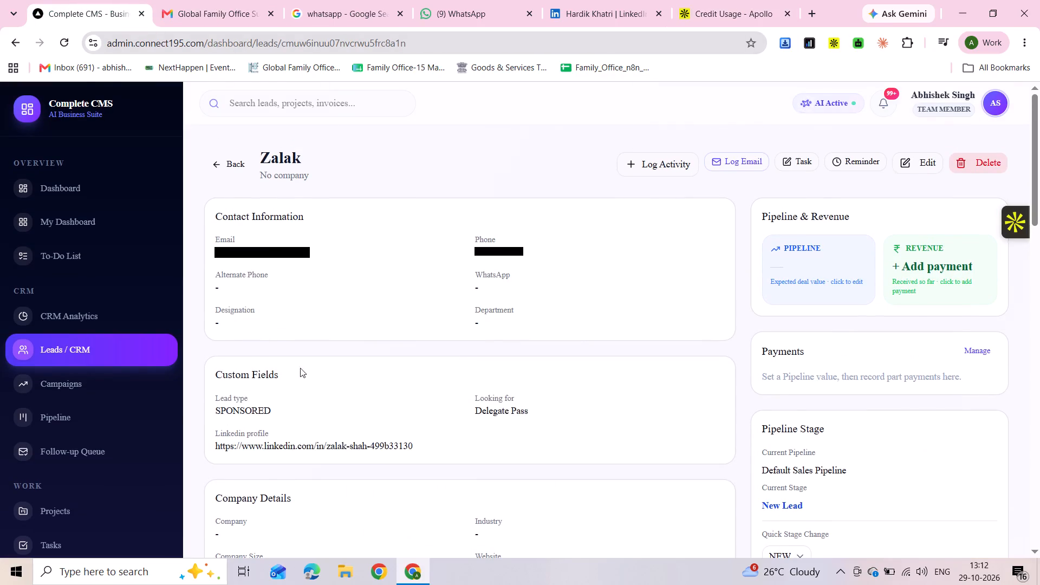
{"action": "left_click_drag", "start_coordinate": [438, 443], "coordinate": [231, 440]}
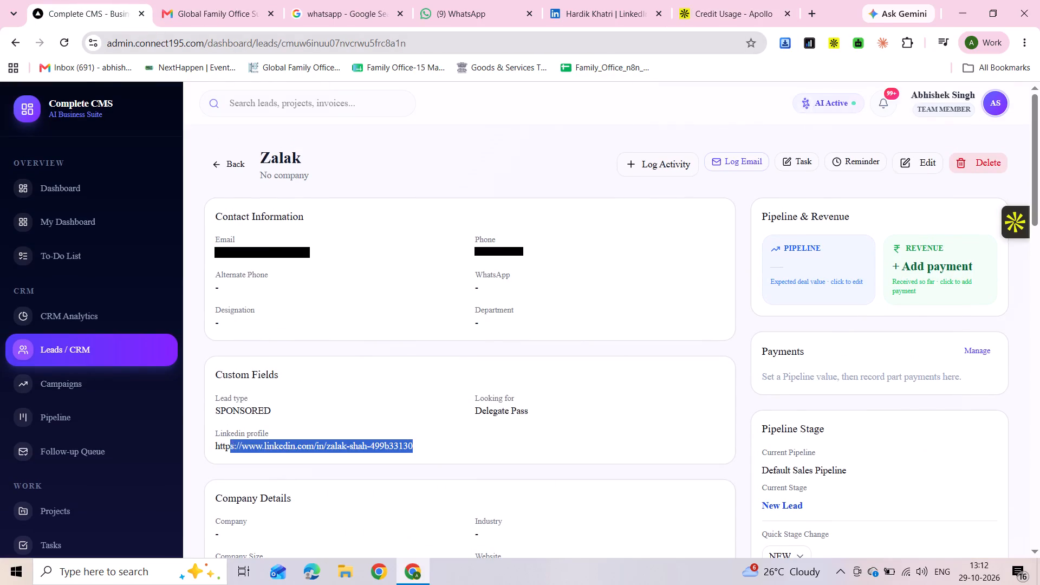
{"action": "left_click_drag", "start_coordinate": [231, 440], "coordinate": [213, 446]}
{"action": "right_click", "coordinate": [234, 446]}
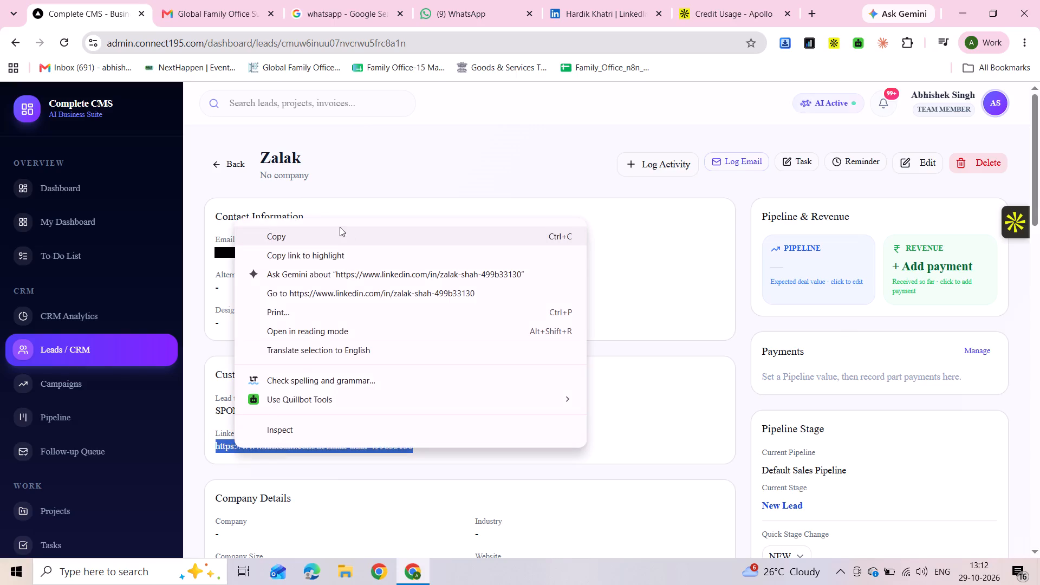
{"action": "left_click", "coordinate": [340, 227]}
{"action": "left_click", "coordinate": [811, 4]}
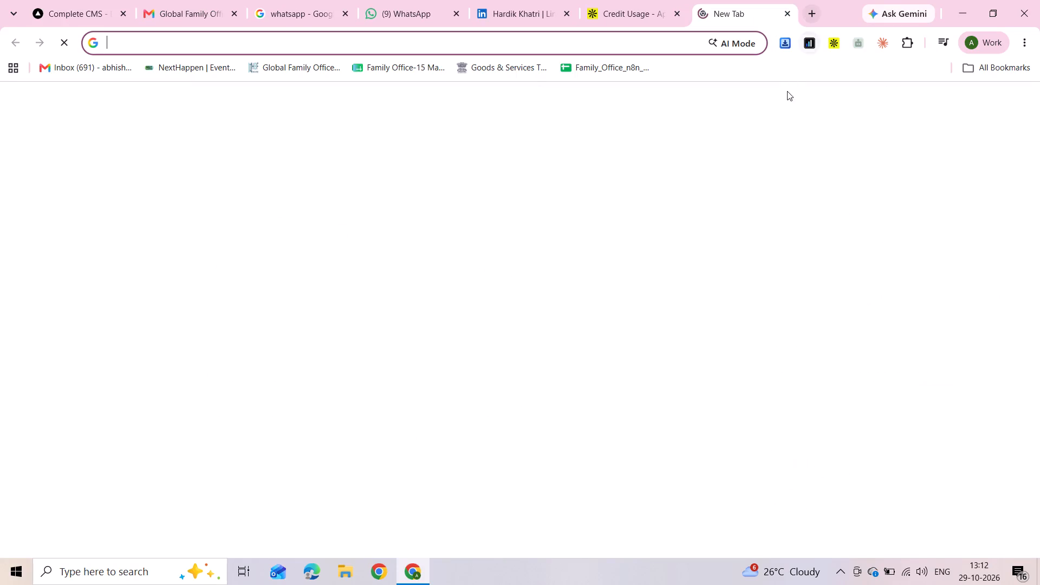
Open the LinkedIn profile link from the Zalak lead's custom fields in a new browser tab.
{"action": "key", "text": "ctrl+v"}
{"action": "key", "text": "Return"}
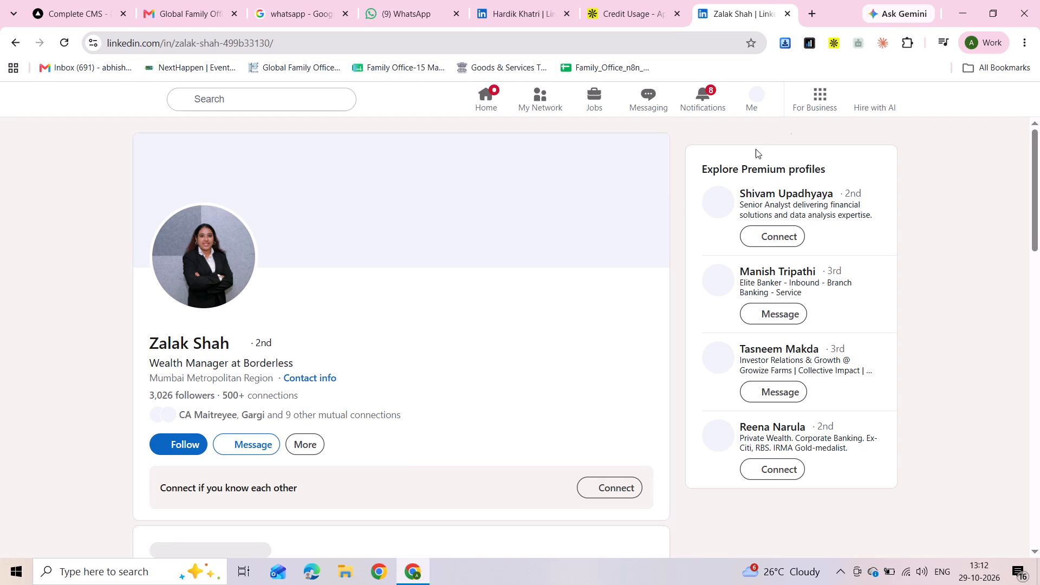
{"action": "scroll", "coordinate": [466, 268], "scroll_direction": "down", "scroll_amount": 2}
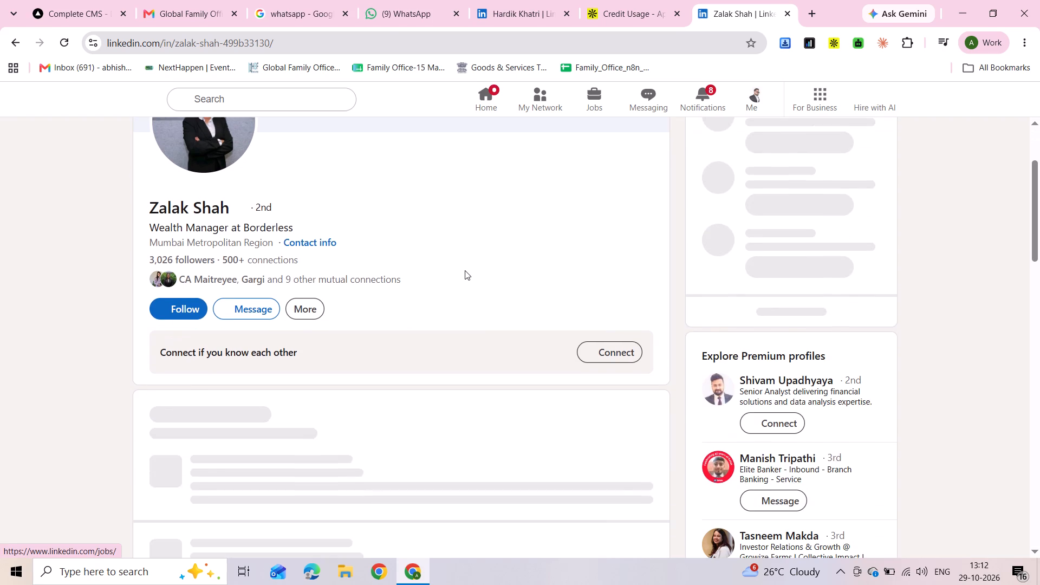
{"action": "scroll", "coordinate": [432, 249], "scroll_direction": "up", "scroll_amount": 5}
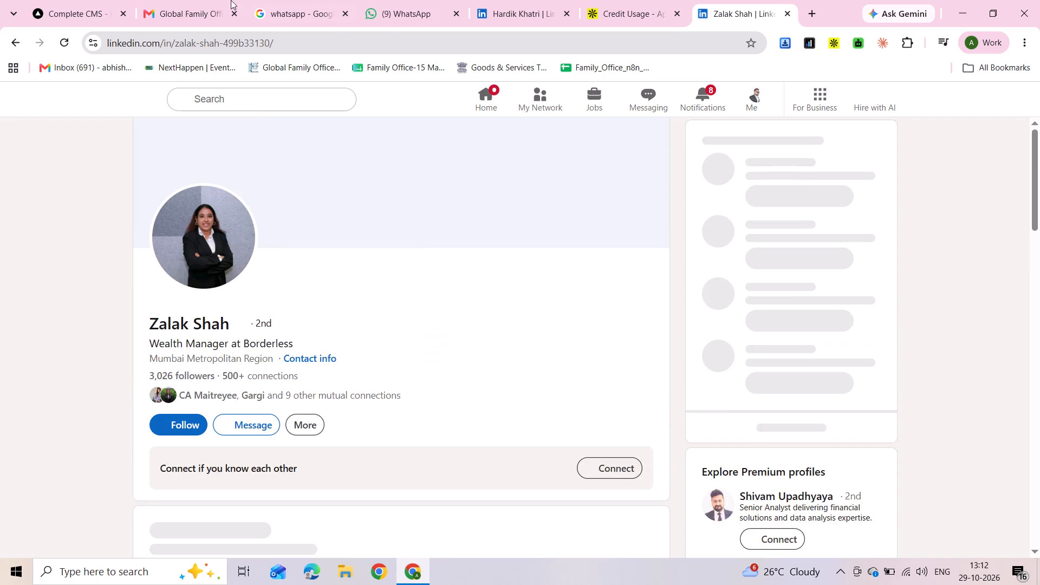
Check the Zalak lead's CRM record, and examine her LinkedIn profile's headline, sales insights and About section.
{"action": "left_click", "coordinate": [41, 21]}
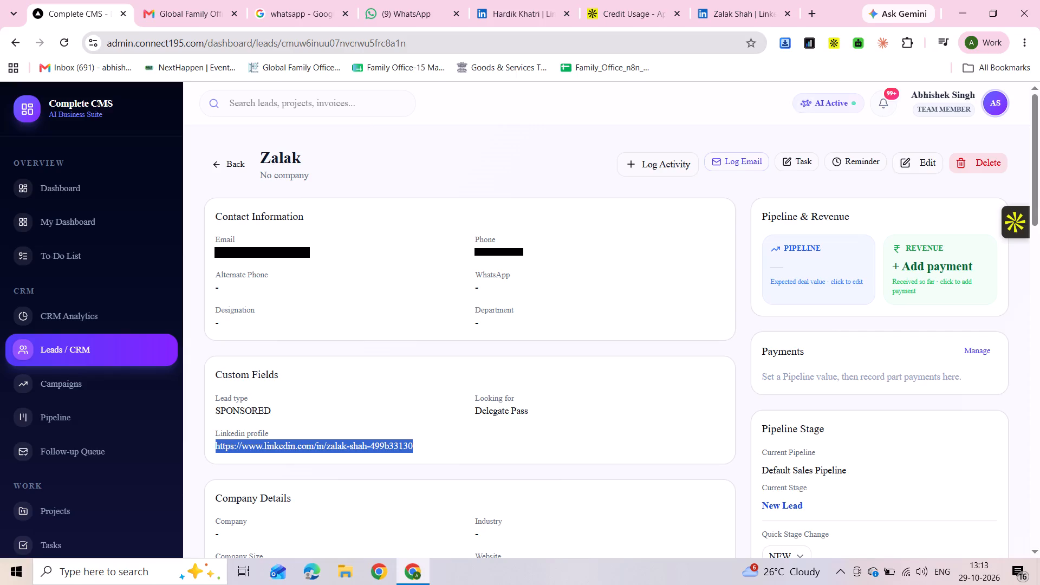
{"action": "left_click", "coordinate": [731, 12]}
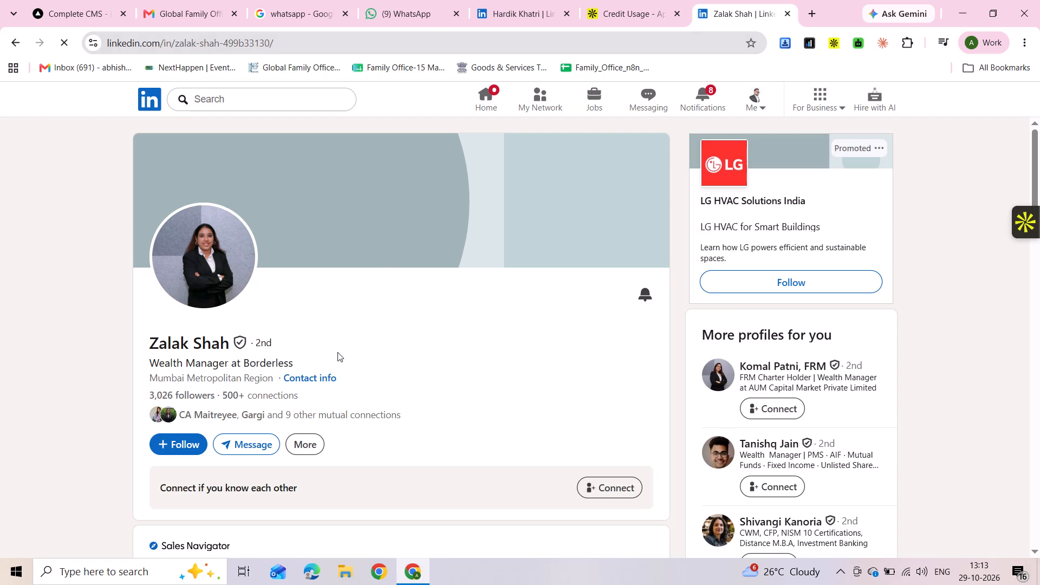
{"action": "scroll", "coordinate": [336, 360], "scroll_direction": "down", "scroll_amount": 2}
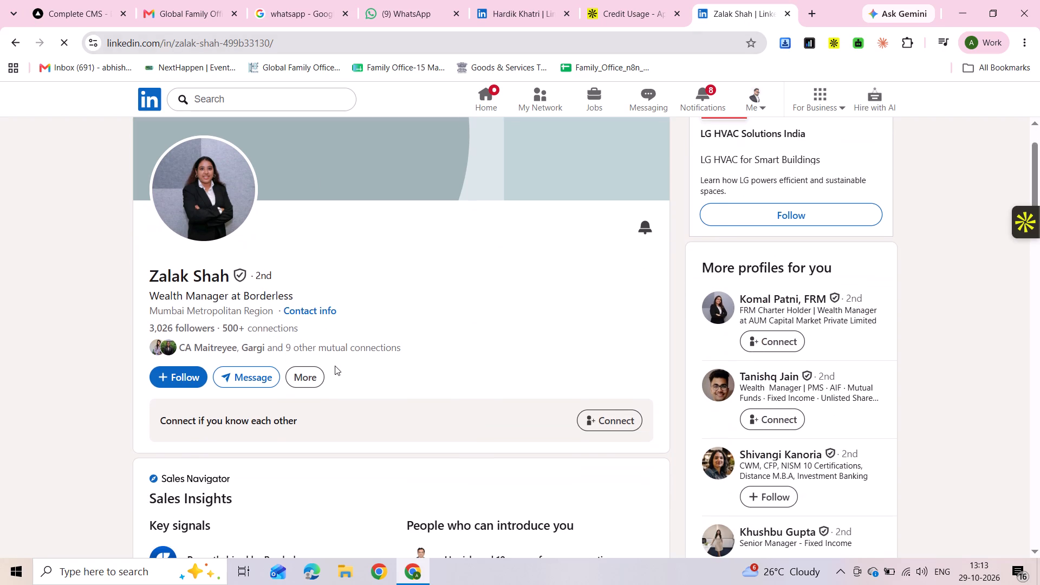
{"action": "scroll", "coordinate": [335, 366], "scroll_direction": "down", "scroll_amount": 2}
{"action": "scroll", "coordinate": [493, 359], "scroll_direction": "down", "scroll_amount": 1}
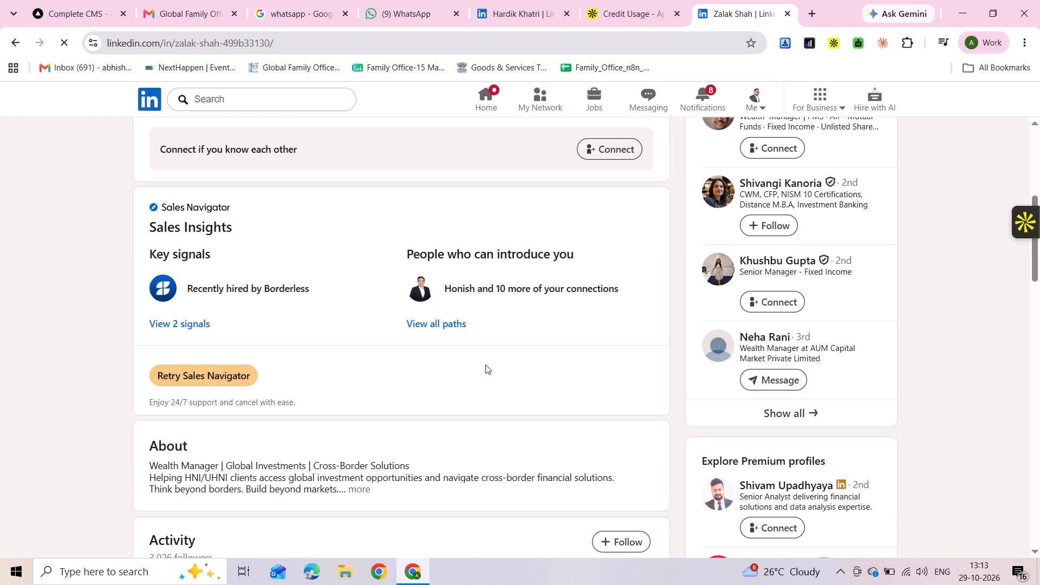
Try to send the Zalak lead a connection request from her LinkedIn profile.
{"action": "left_click_drag", "start_coordinate": [597, 153], "coordinate": [592, 157]}
{"action": "left_click_drag", "start_coordinate": [592, 157], "coordinate": [591, 157]}
{"action": "left_click", "coordinate": [604, 149]}
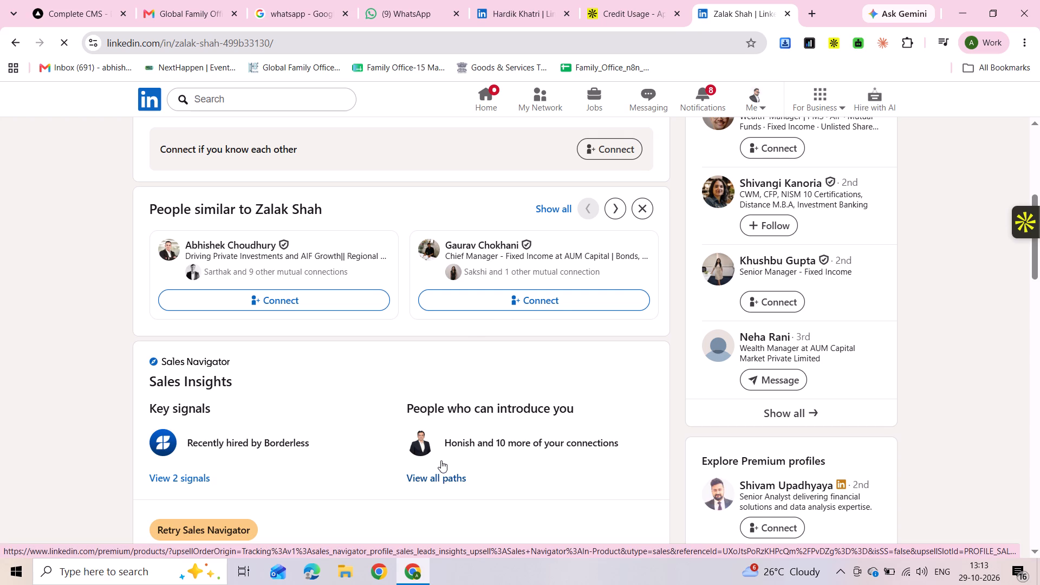
{"action": "scroll", "coordinate": [418, 467], "scroll_direction": "up", "scroll_amount": 6}
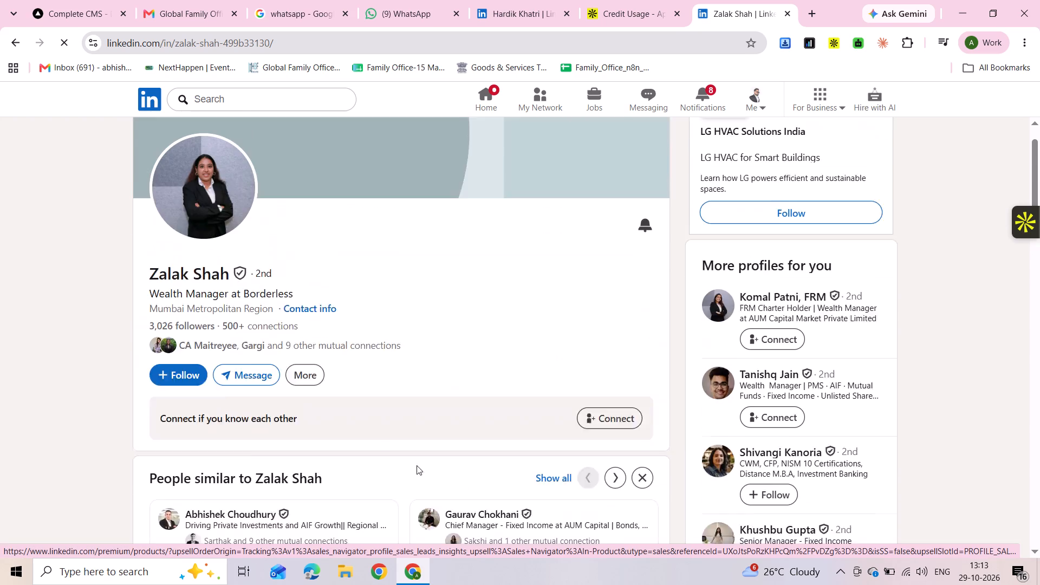
Return to the campaign's New leads in the CRM and review the Amit lead's contact information, custom fields, deal information and activity timeline.
{"action": "scroll", "coordinate": [417, 465], "scroll_direction": "up", "scroll_amount": 5}
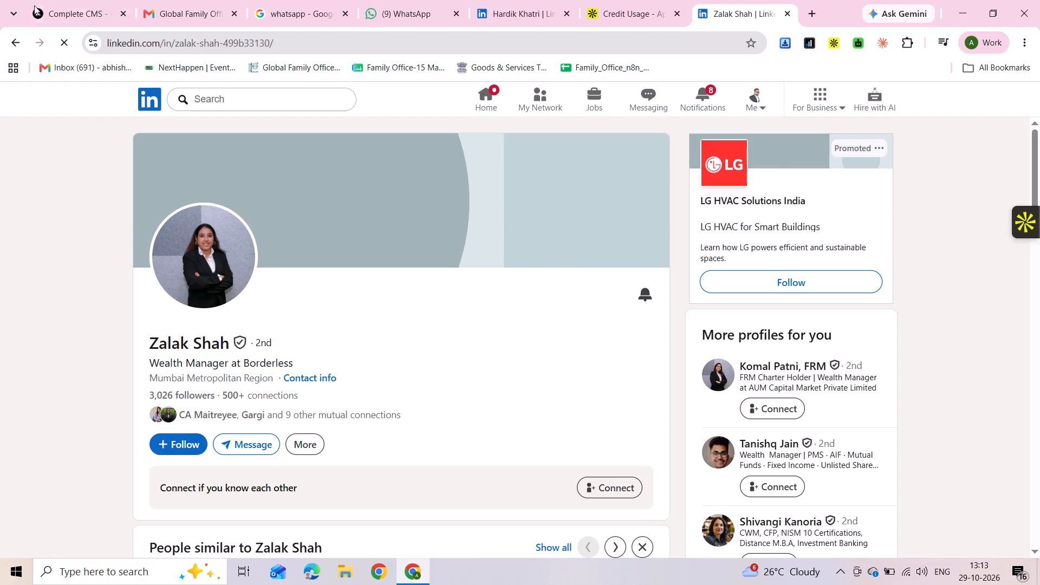
{"action": "left_click", "coordinate": [97, 10]}
{"action": "left_click", "coordinate": [227, 167]}
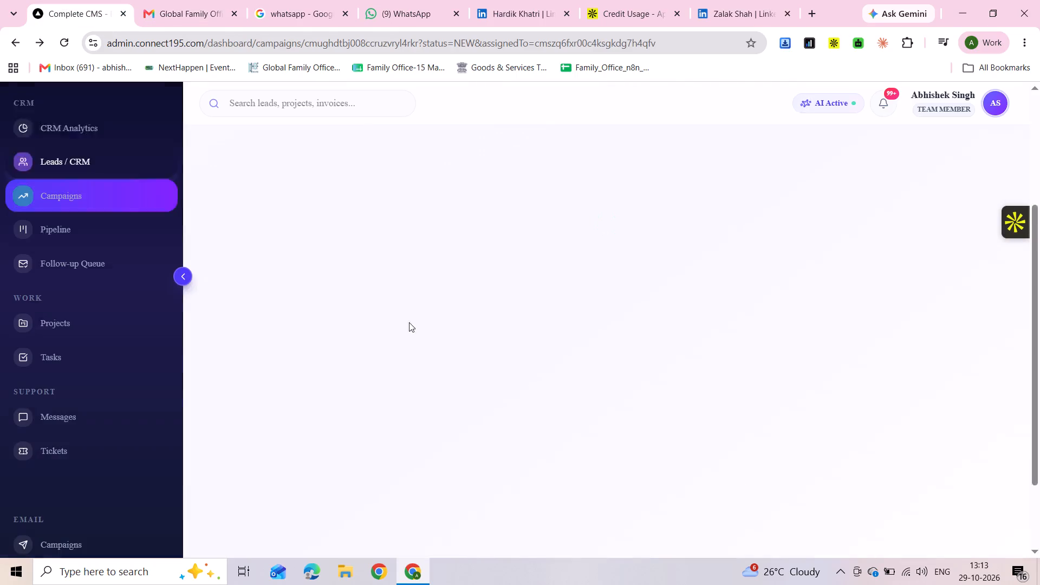
{"action": "left_click", "coordinate": [259, 269]}
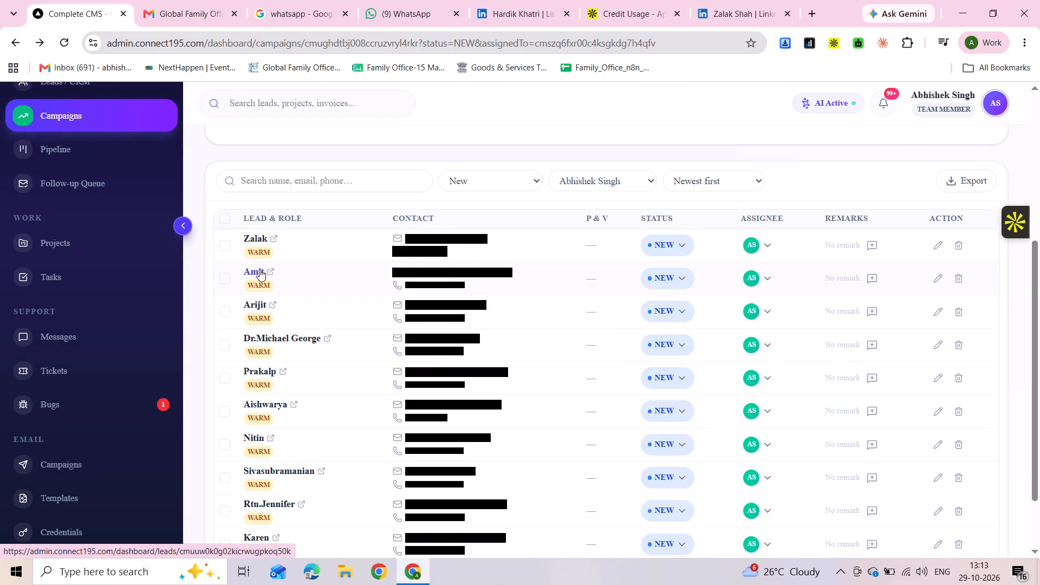
{"action": "scroll", "coordinate": [396, 364], "scroll_direction": "down", "scroll_amount": 7}
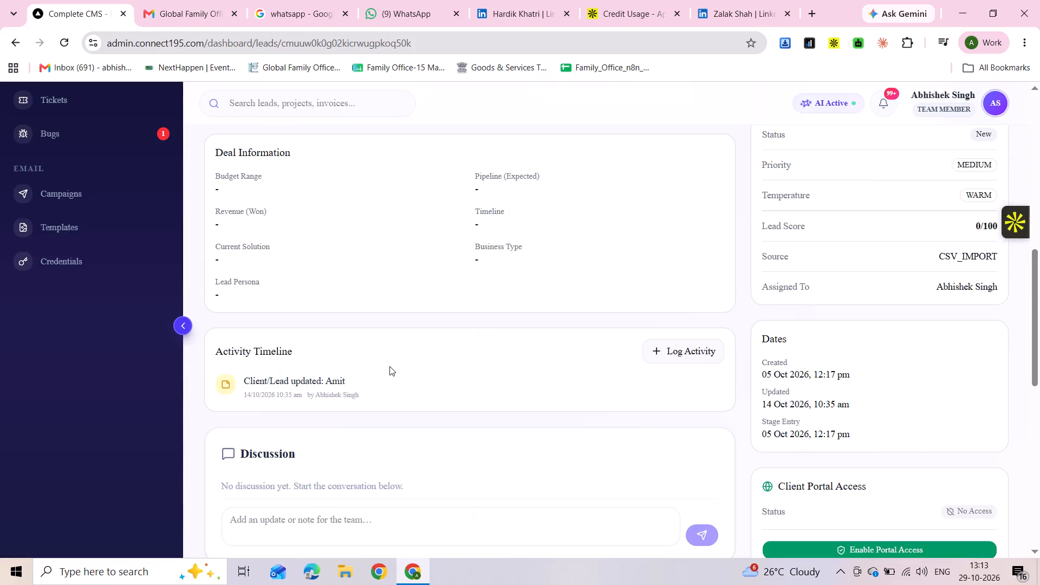
{"action": "scroll", "coordinate": [389, 366], "scroll_direction": "up", "scroll_amount": 10}
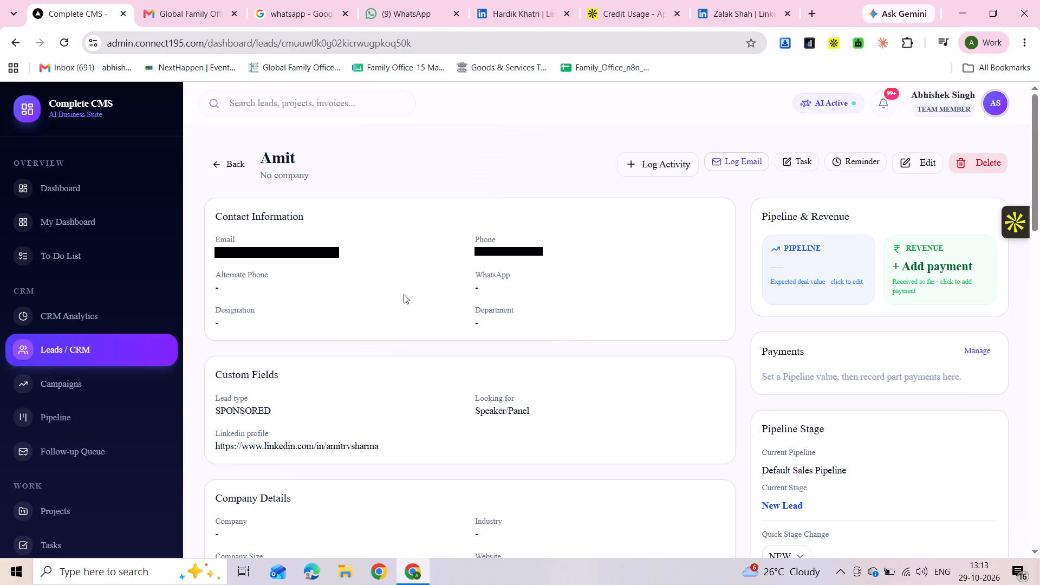
{"action": "scroll", "coordinate": [406, 300], "scroll_direction": "down", "scroll_amount": 6}
{"action": "scroll", "coordinate": [419, 322], "scroll_direction": "up", "scroll_amount": 7}
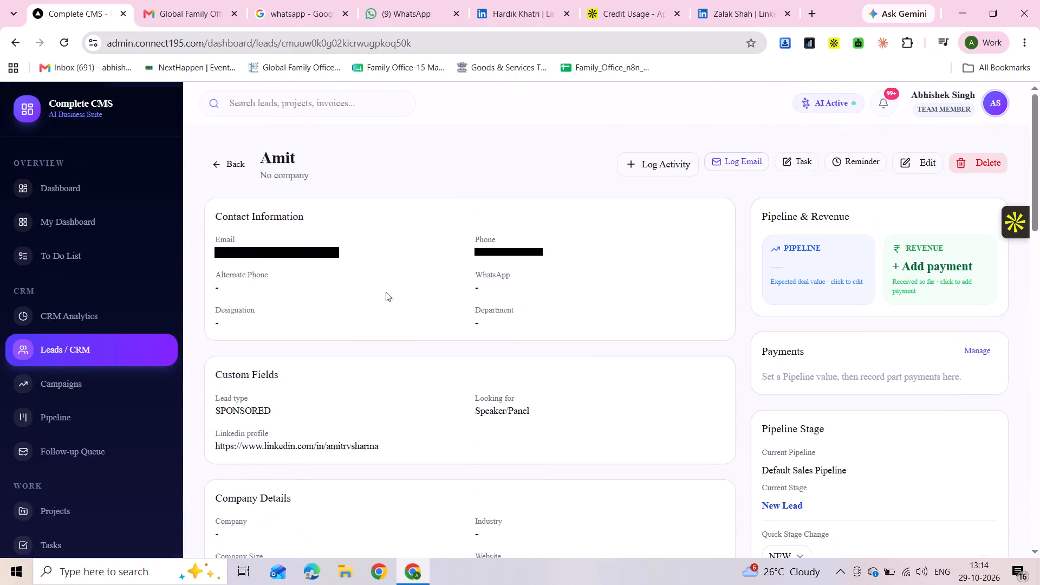
{"action": "left_click", "coordinate": [219, 159]}
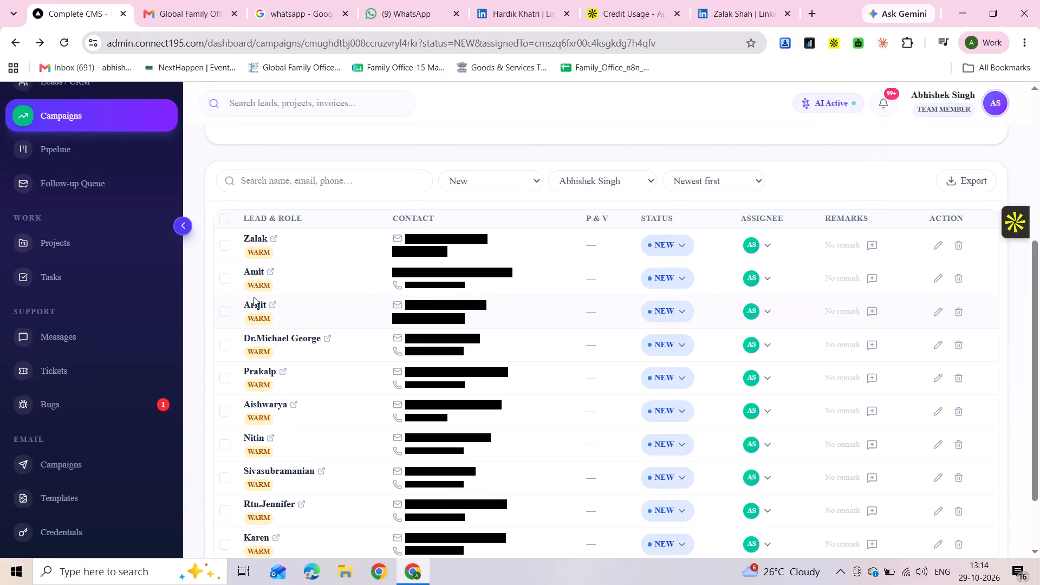
Reopen the Zalak lead's CRM record from the campaign's New leads and check her contact information and custom fields.
{"action": "left_click", "coordinate": [252, 235]}
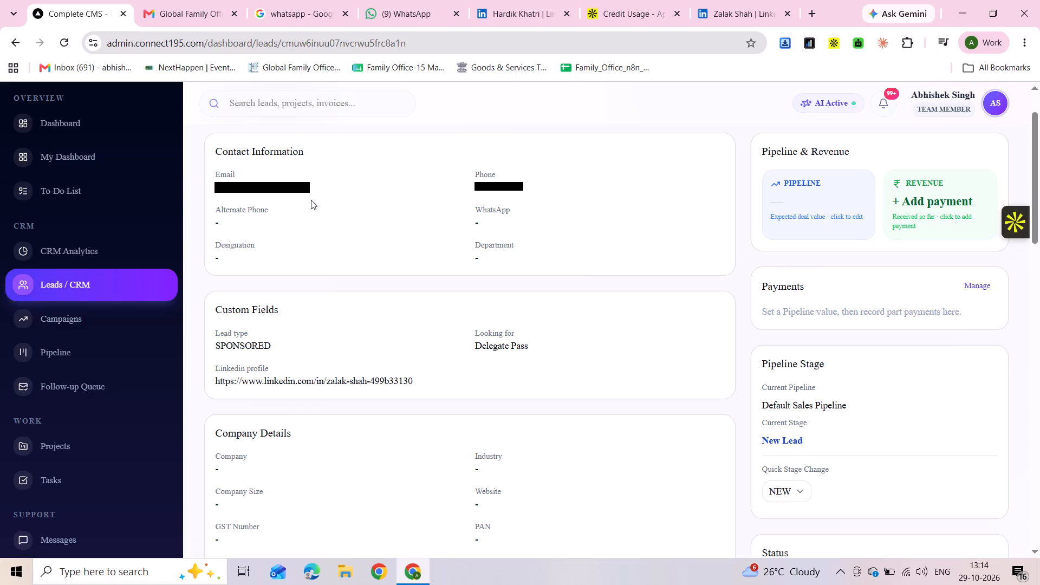
{"action": "scroll", "coordinate": [337, 230], "scroll_direction": "up", "scroll_amount": 4}
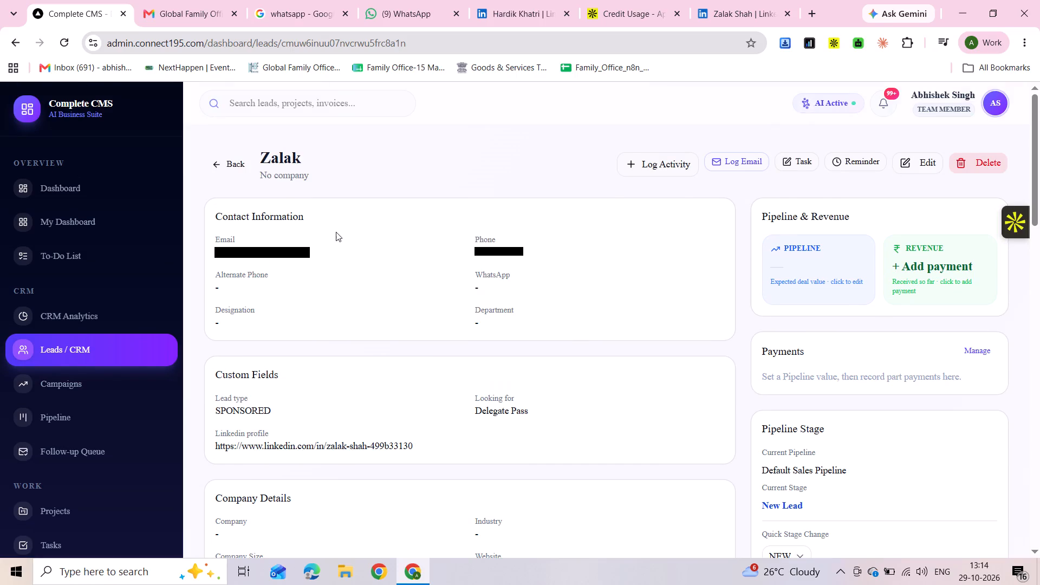
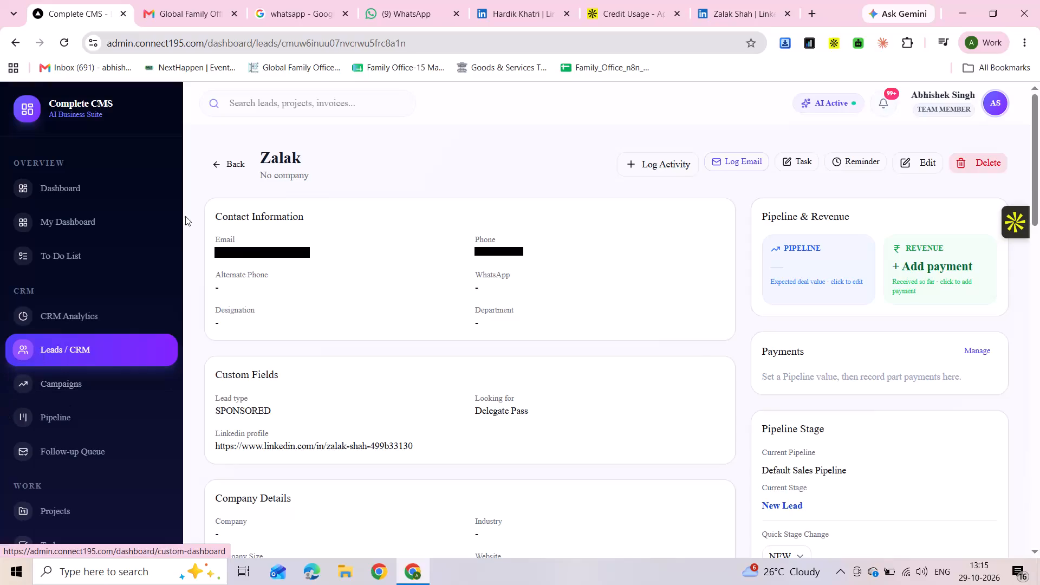
Change the Zalak lead's pipeline stage to CONTACT_ATTEMPTED.
{"action": "scroll", "coordinate": [690, 357], "scroll_direction": "down", "scroll_amount": 5}
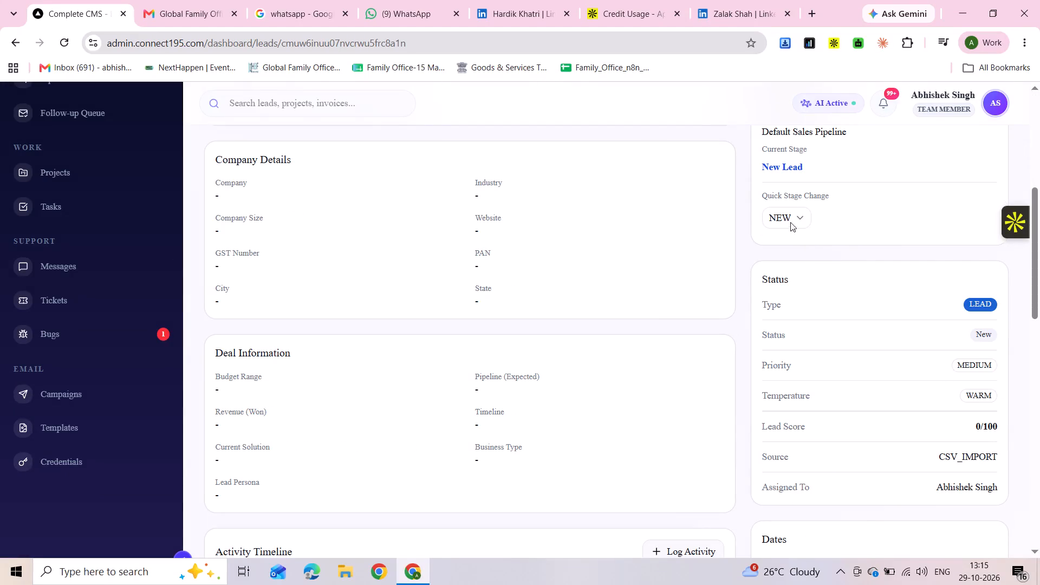
{"action": "left_click", "coordinate": [786, 214]}
{"action": "left_click", "coordinate": [788, 257]}
Post the note "call after 15 min for further conversaston" in the Zalak lead's Discussion section.
{"action": "scroll", "coordinate": [109, 518], "scroll_direction": "down", "scroll_amount": 4}
{"action": "left_click", "coordinate": [287, 522]}
{"action": "scroll", "coordinate": [293, 530], "scroll_direction": "down", "scroll_amount": 2}
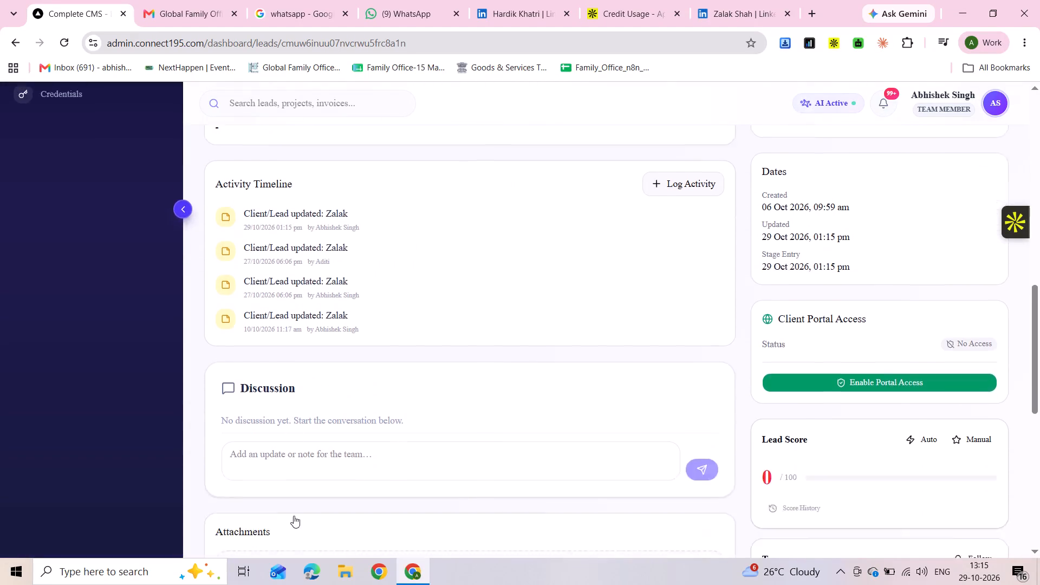
{"action": "left_click", "coordinate": [308, 419]}
{"action": "type", "text": "call after 15 min"}
{"action": "key", "text": "space"}
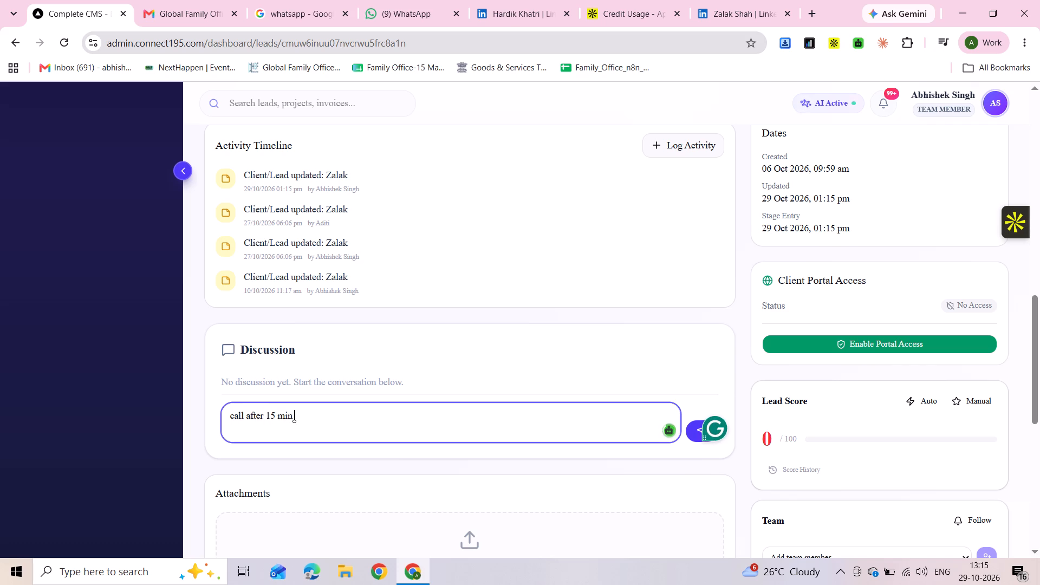
{"action": "type", "text": "for further conversaston"}
{"action": "key", "text": "space"}
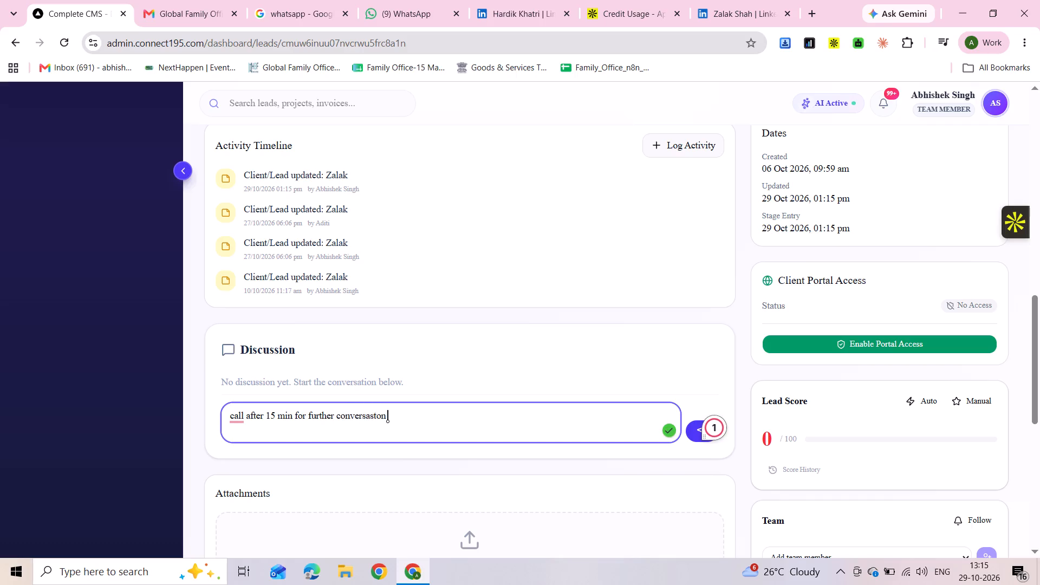
{"action": "left_click", "coordinate": [694, 426]}
Return to the campaign's New leads assigned to the team member and open the Amit lead's CRM record.
{"action": "scroll", "coordinate": [313, 435], "scroll_direction": "up", "scroll_amount": 5}
{"action": "scroll", "coordinate": [248, 311], "scroll_direction": "up", "scroll_amount": 7}
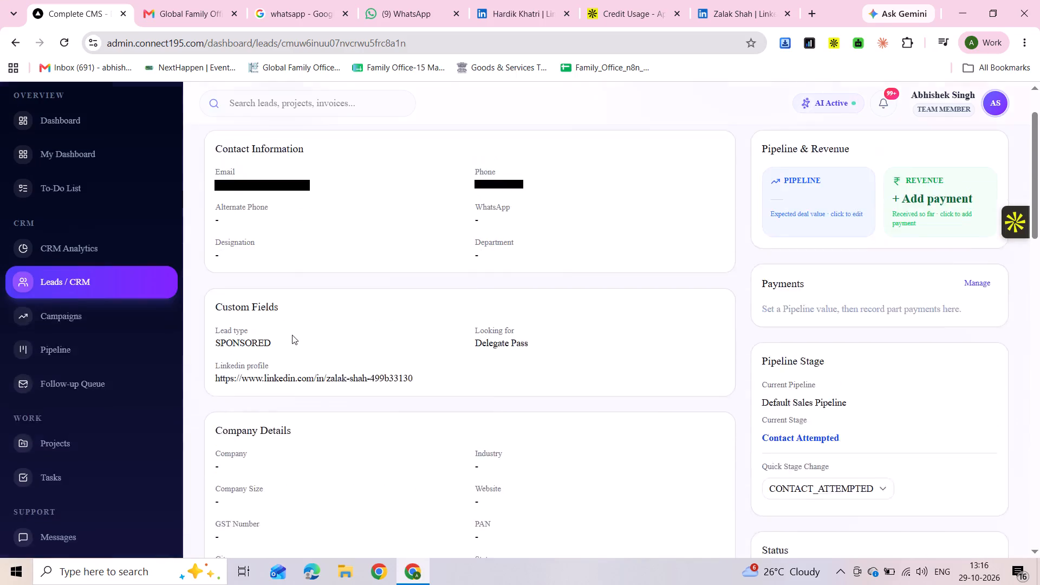
{"action": "scroll", "coordinate": [292, 335], "scroll_direction": "up", "scroll_amount": 3}
{"action": "left_click", "coordinate": [216, 163]}
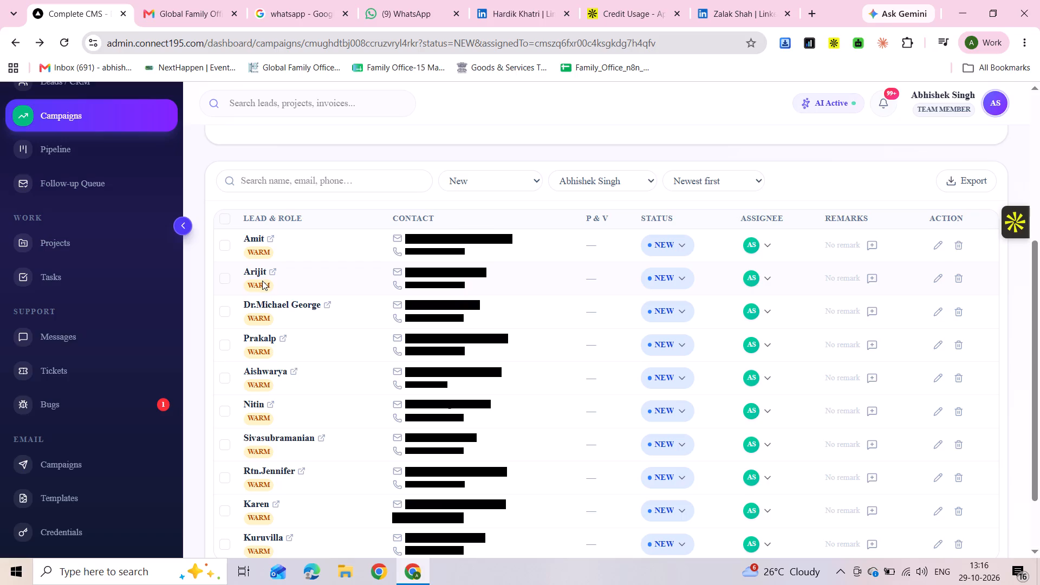
{"action": "left_click", "coordinate": [255, 240]}
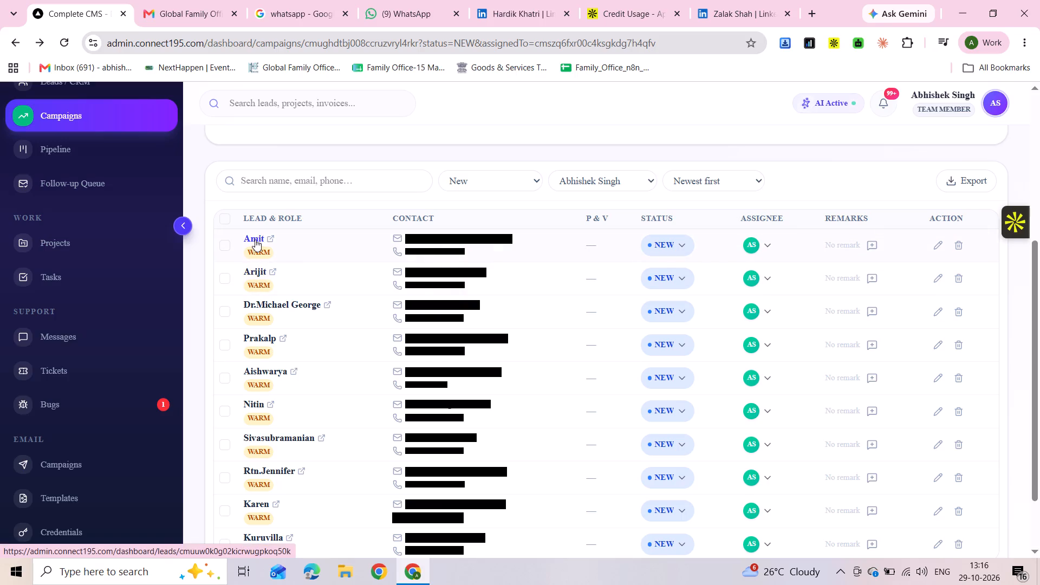
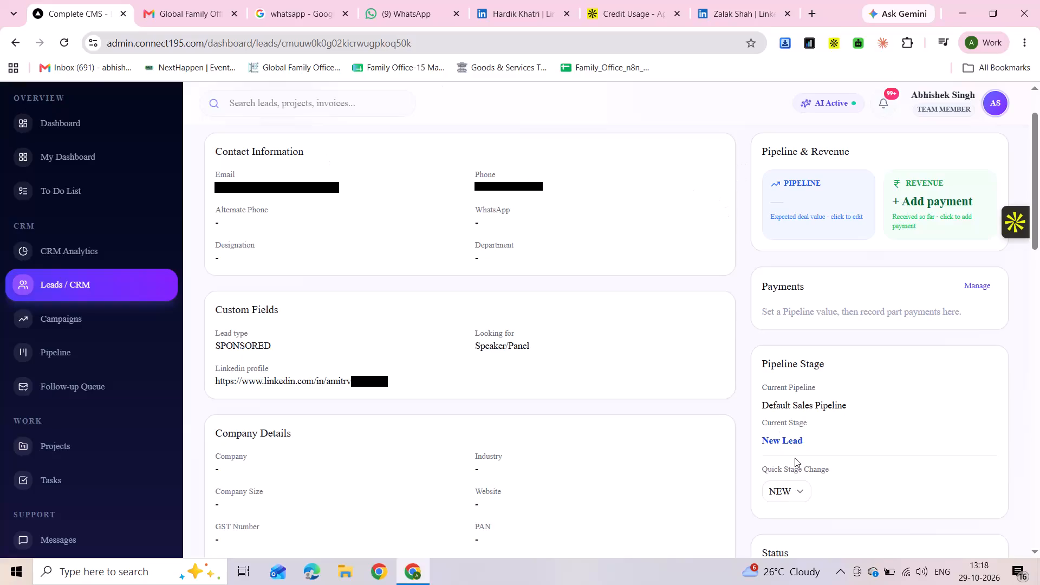
Return from the Amit record to the campaign's New leads, then open the Arijit lead's CRM record and review its details and activity.
{"action": "scroll", "coordinate": [795, 458], "scroll_direction": "down", "scroll_amount": 1}
{"action": "scroll", "coordinate": [786, 457], "scroll_direction": "up", "scroll_amount": 3}
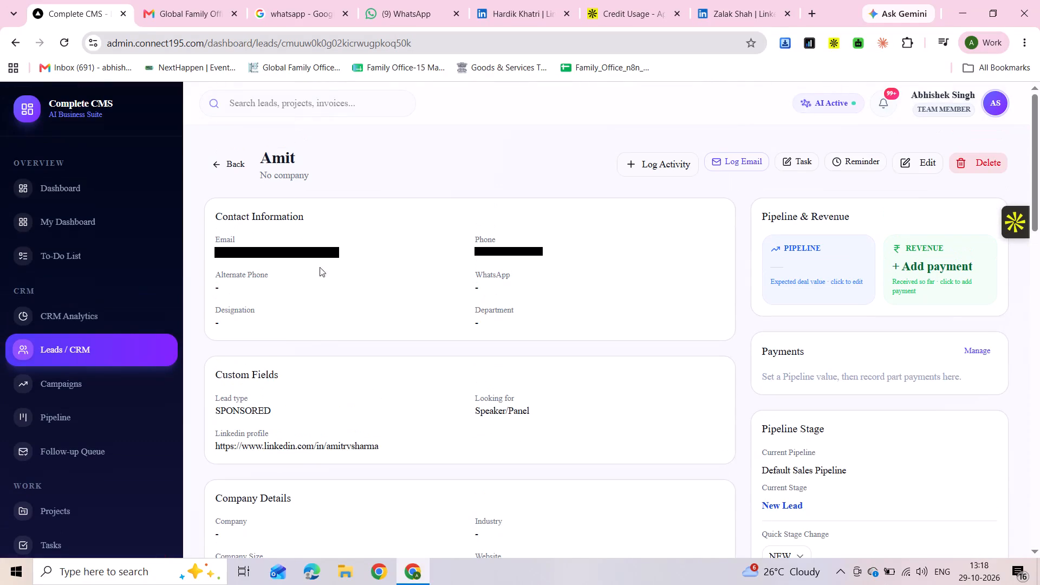
{"action": "left_click", "coordinate": [215, 164]}
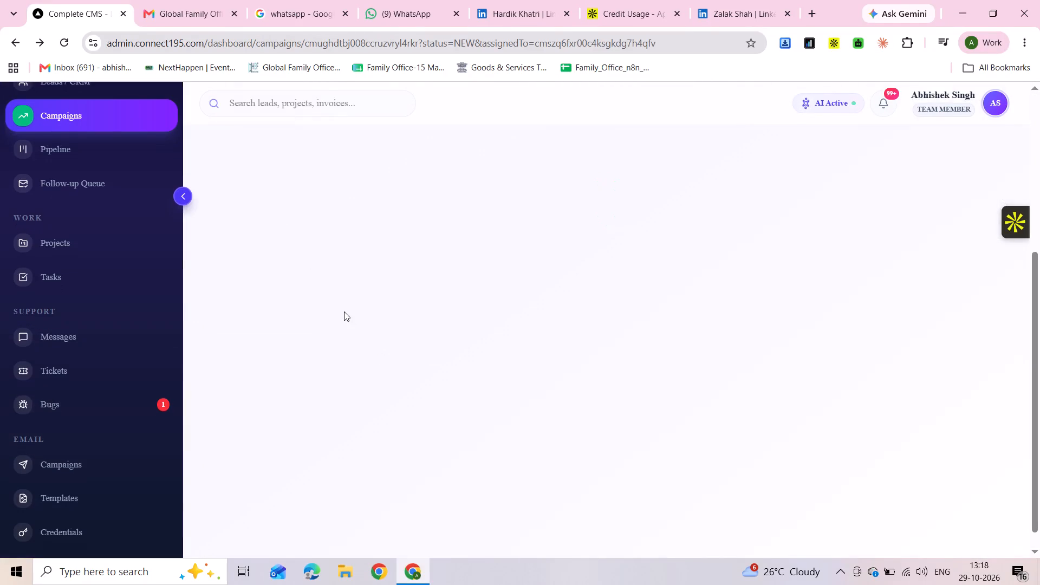
{"action": "scroll", "coordinate": [342, 402], "scroll_direction": "down", "scroll_amount": 2}
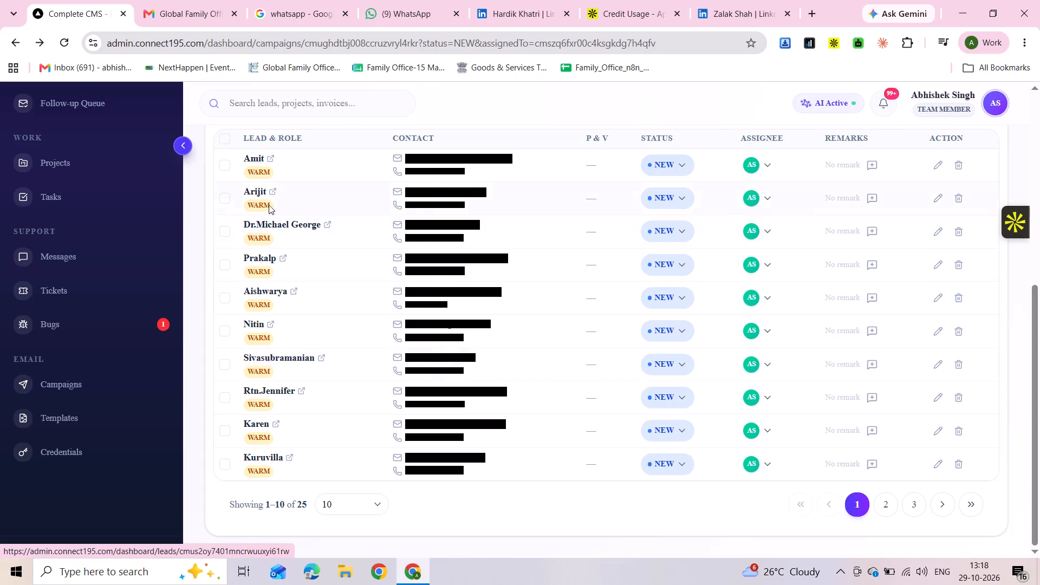
{"action": "left_click", "coordinate": [257, 197]}
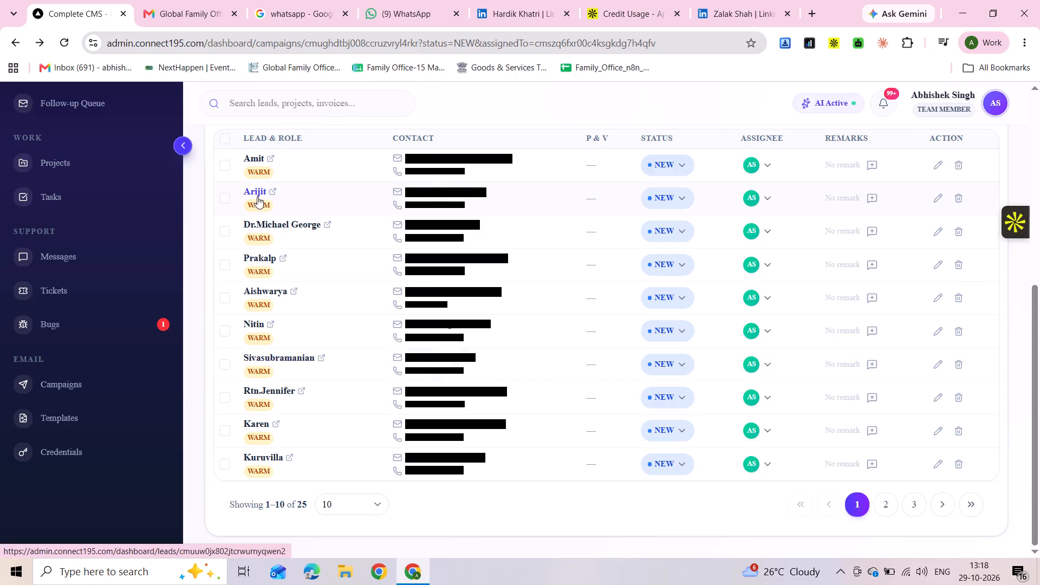
{"action": "scroll", "coordinate": [614, 285], "scroll_direction": "down", "scroll_amount": 8}
{"action": "scroll", "coordinate": [614, 305], "scroll_direction": "up", "scroll_amount": 4}
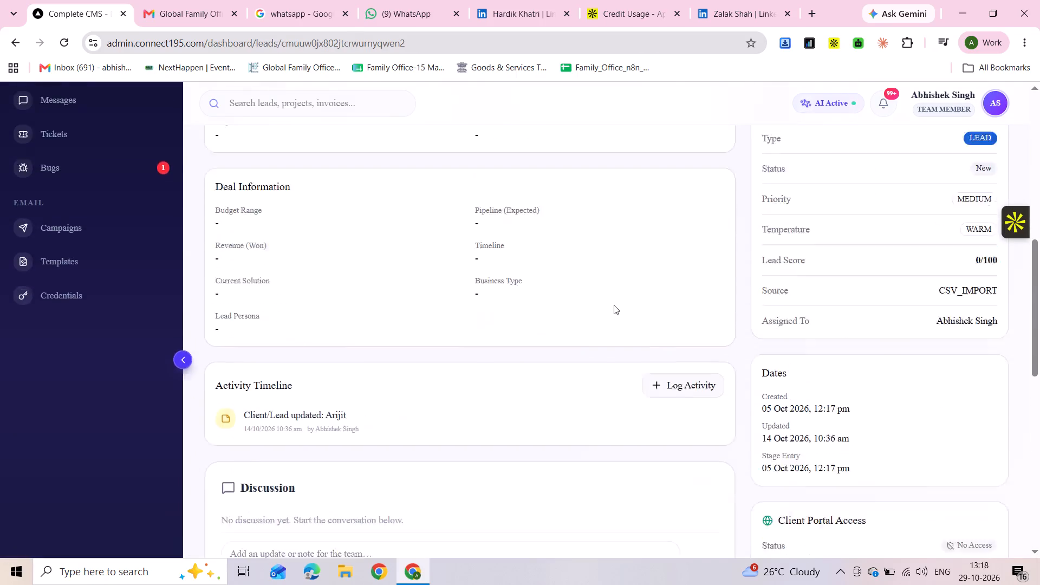
{"action": "scroll", "coordinate": [591, 328], "scroll_direction": "up", "scroll_amount": 5}
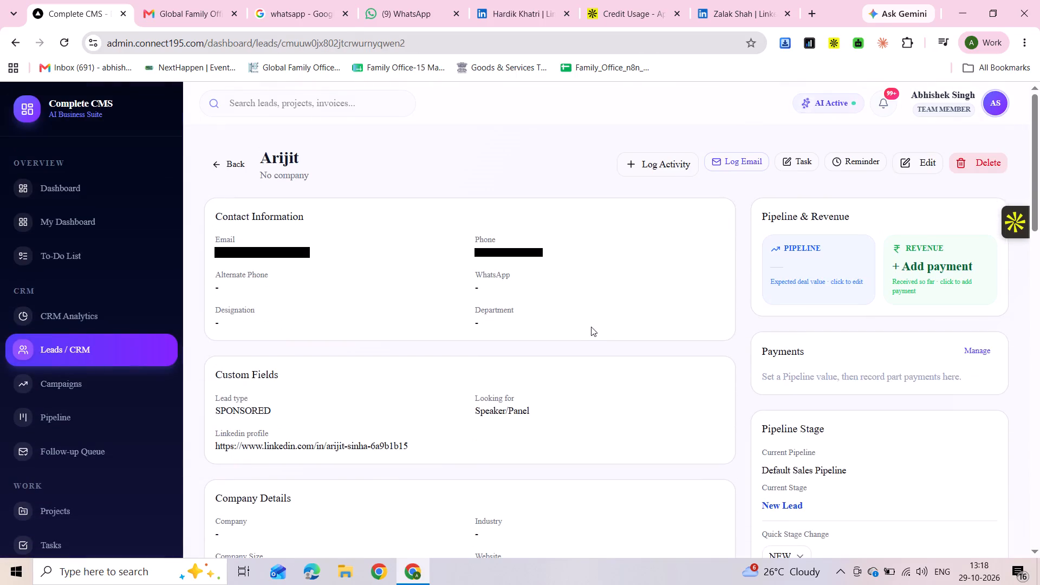
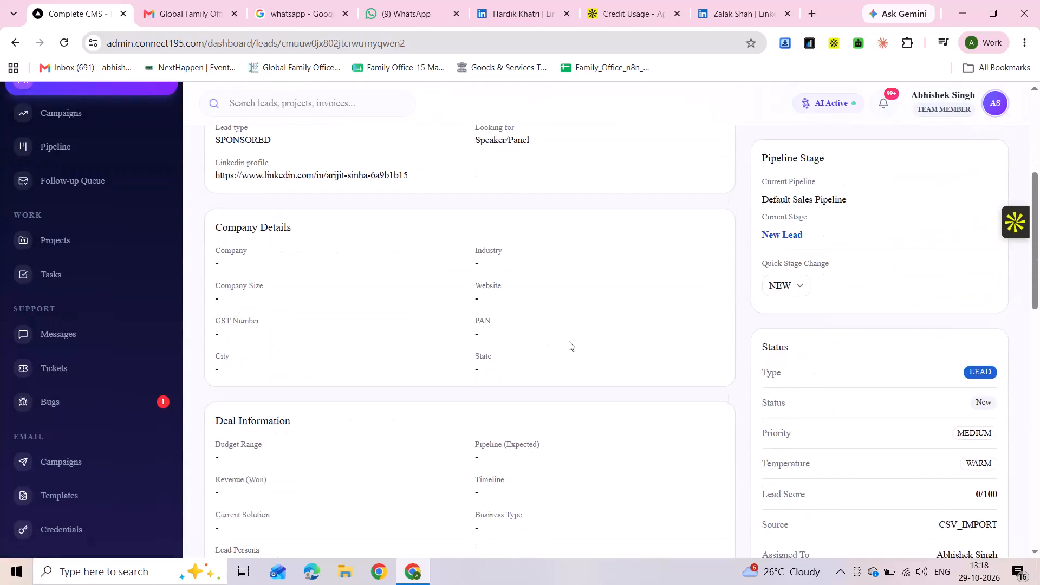
Finish reviewing the Arijit record, return to the campaign's New leads and open the Dr. Michael lead's CRM record.
{"action": "scroll", "coordinate": [569, 341], "scroll_direction": "down", "scroll_amount": 2}
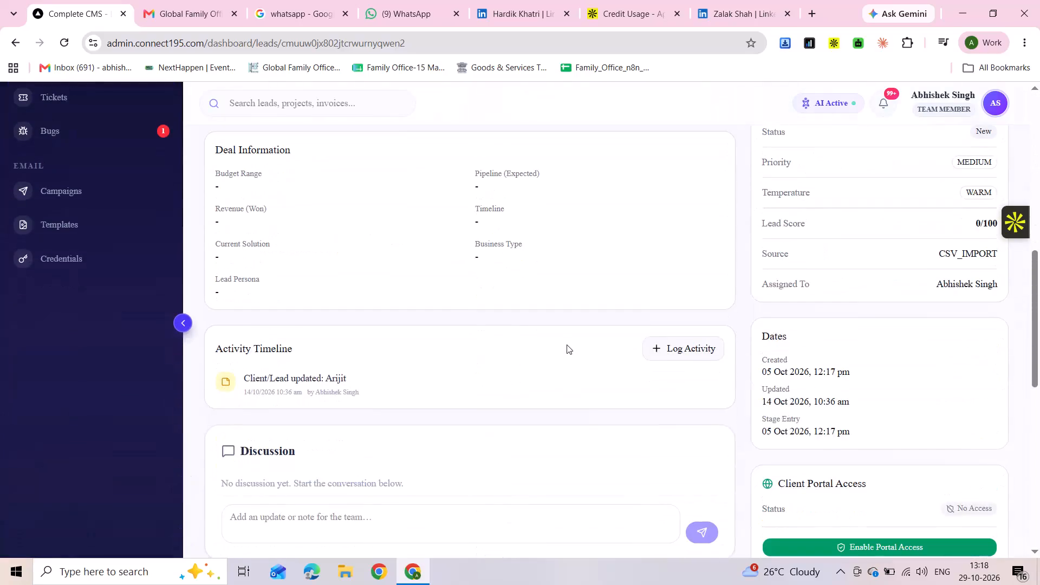
{"action": "scroll", "coordinate": [567, 345], "scroll_direction": "down", "scroll_amount": 2}
{"action": "scroll", "coordinate": [563, 347], "scroll_direction": "up", "scroll_amount": 10}
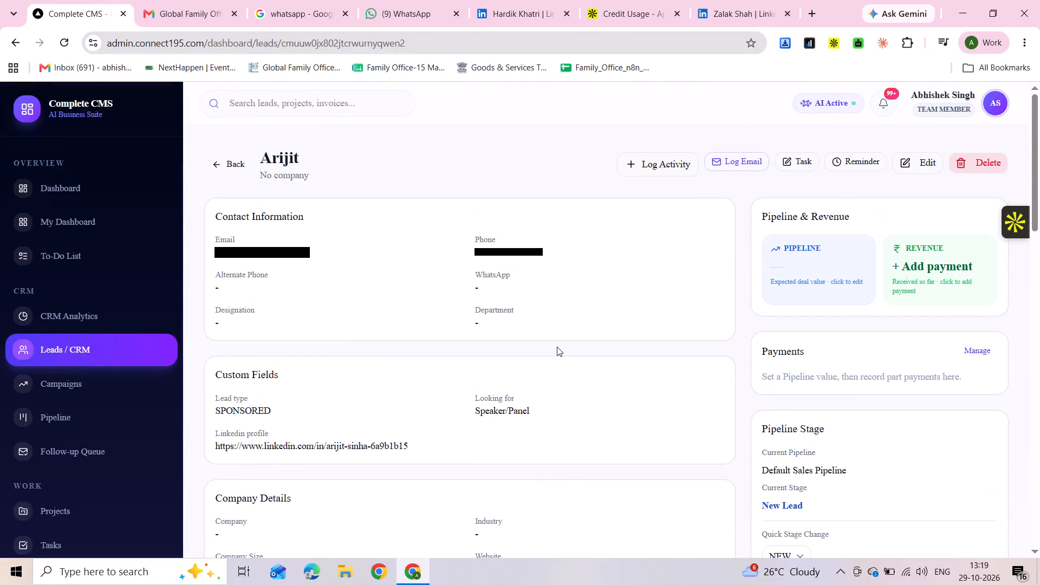
{"action": "scroll", "coordinate": [456, 294], "scroll_direction": "up", "scroll_amount": 6}
{"action": "left_click", "coordinate": [218, 171]}
{"action": "scroll", "coordinate": [343, 300], "scroll_direction": "down", "scroll_amount": 2}
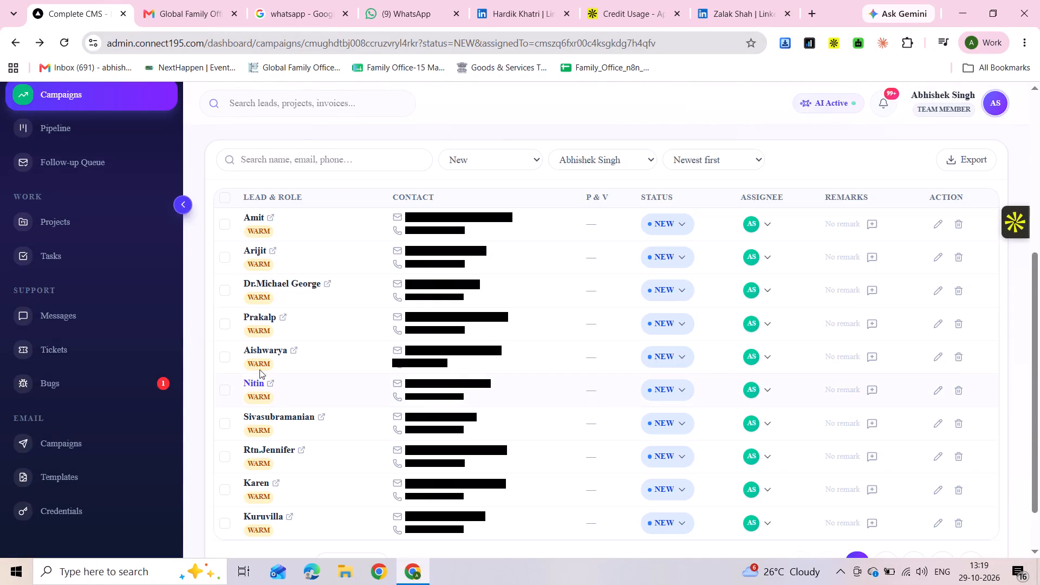
{"action": "left_click", "coordinate": [284, 284]}
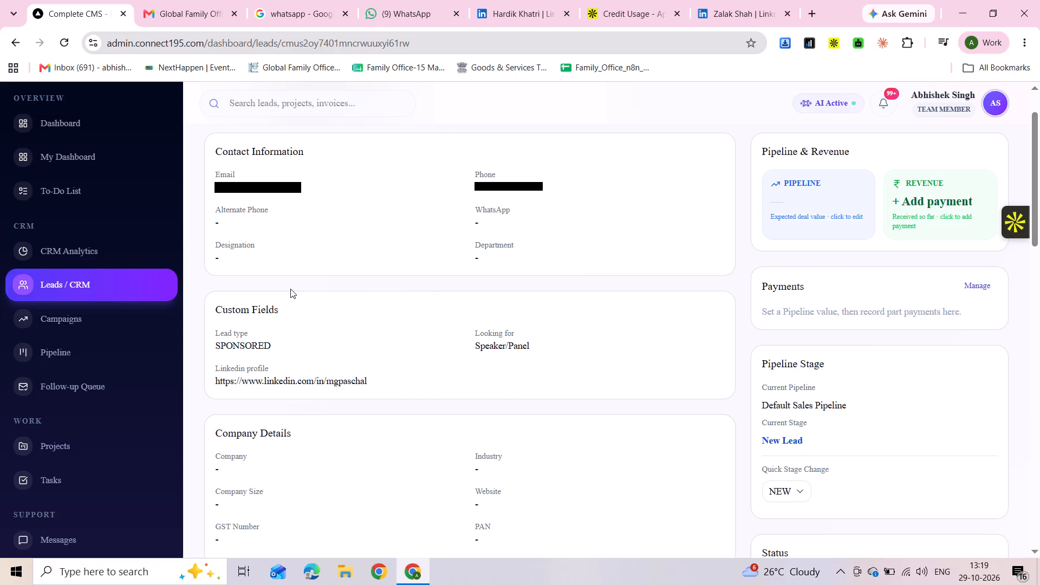
Move the Dr. Michael lead out of the NEW stage with a quick stage change.
{"action": "scroll", "coordinate": [290, 290], "scroll_direction": "up", "scroll_amount": 7}
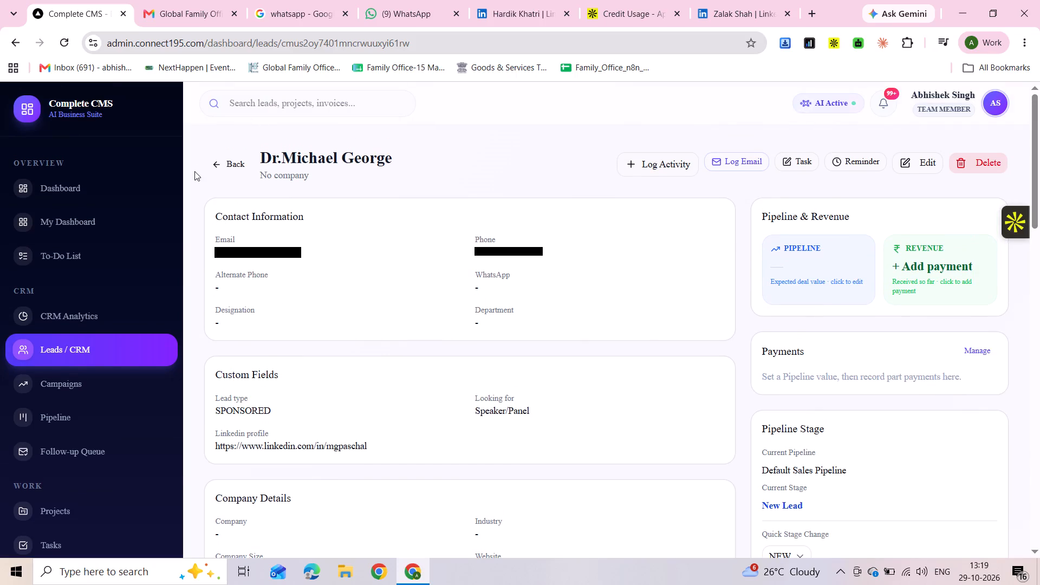
{"action": "scroll", "coordinate": [431, 286], "scroll_direction": "down", "scroll_amount": 4}
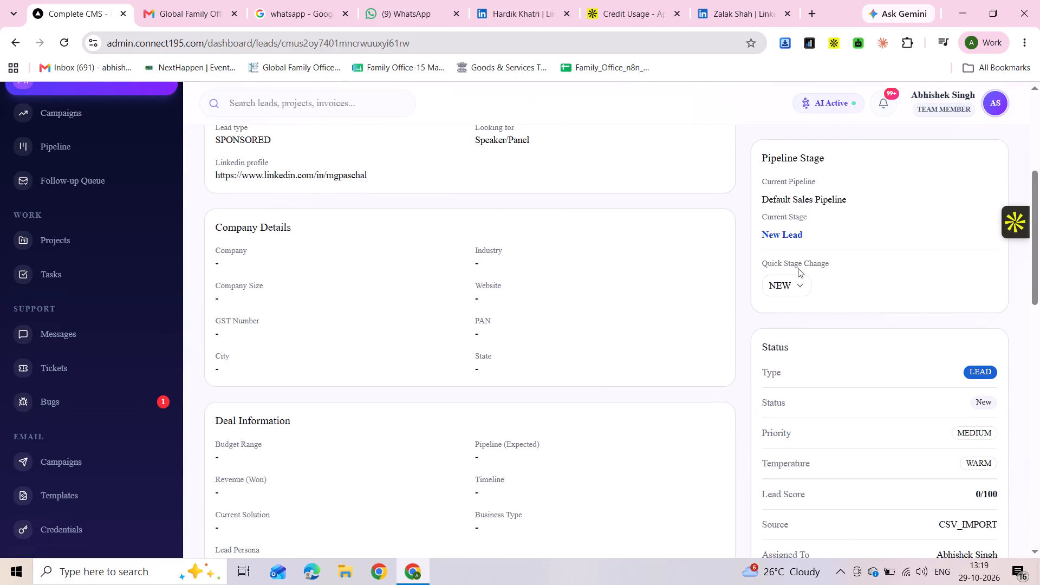
{"action": "left_click", "coordinate": [779, 287]}
{"action": "left_click", "coordinate": [776, 416]}
Return from the Dr. Michael record to the campaign's New leads and look through the leads still listed.
{"action": "scroll", "coordinate": [625, 356], "scroll_direction": "up", "scroll_amount": 8}
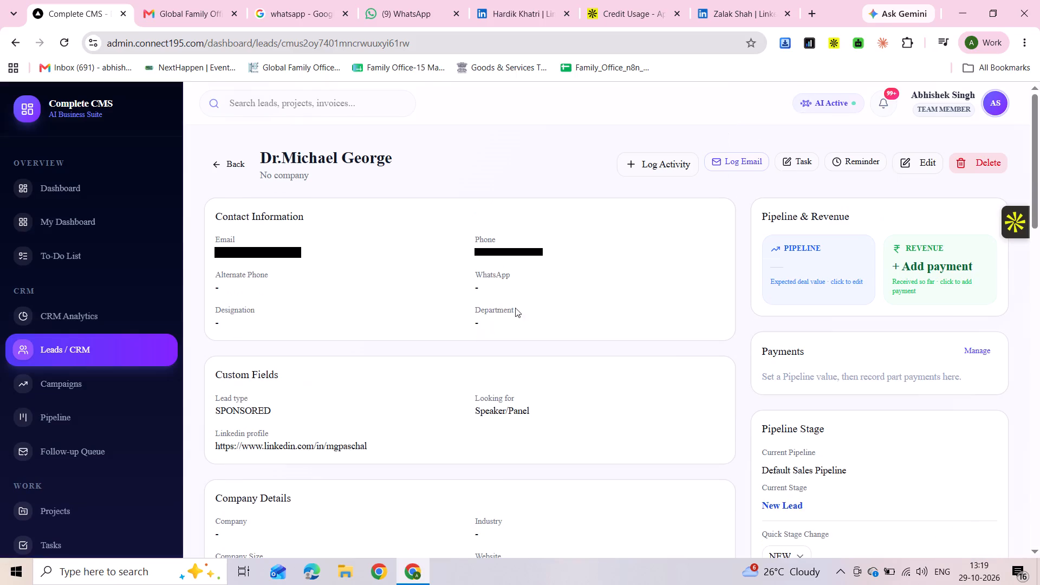
{"action": "scroll", "coordinate": [515, 308], "scroll_direction": "up", "scroll_amount": 5}
{"action": "scroll", "coordinate": [231, 159], "scroll_direction": "up", "scroll_amount": 1}
{"action": "left_click", "coordinate": [231, 159]}
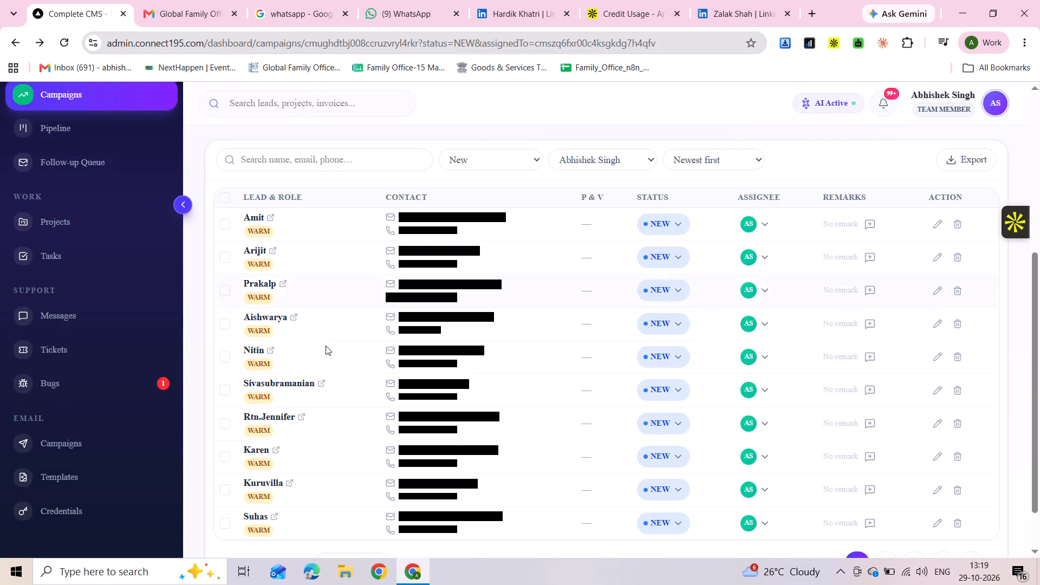
{"action": "scroll", "coordinate": [269, 409], "scroll_direction": "down", "scroll_amount": 1}
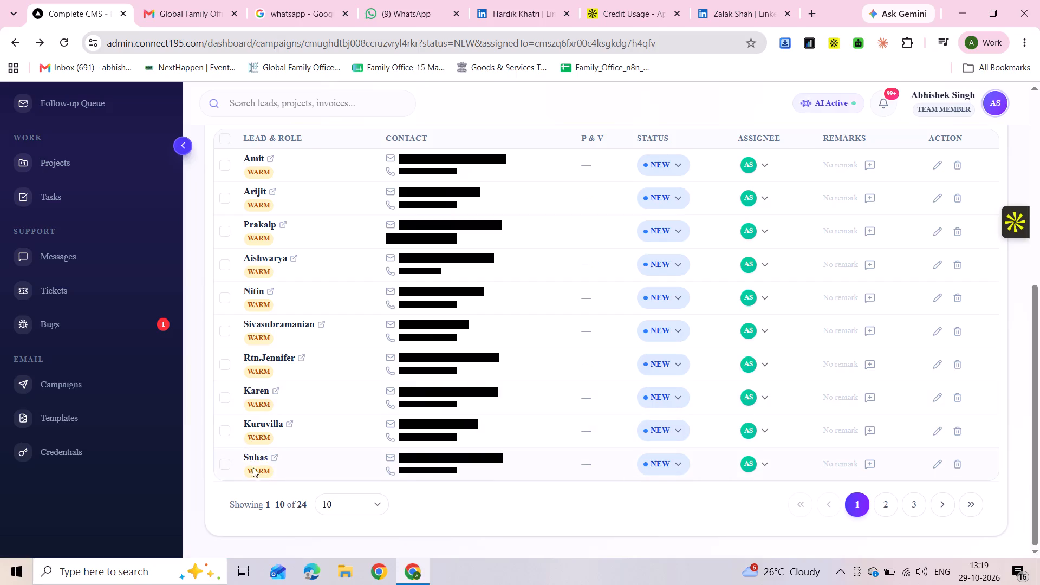
Open the Suhas lead's CRM record from the New leads list and review its contact details, custom fields and activity timeline.
{"action": "left_click", "coordinate": [255, 458]}
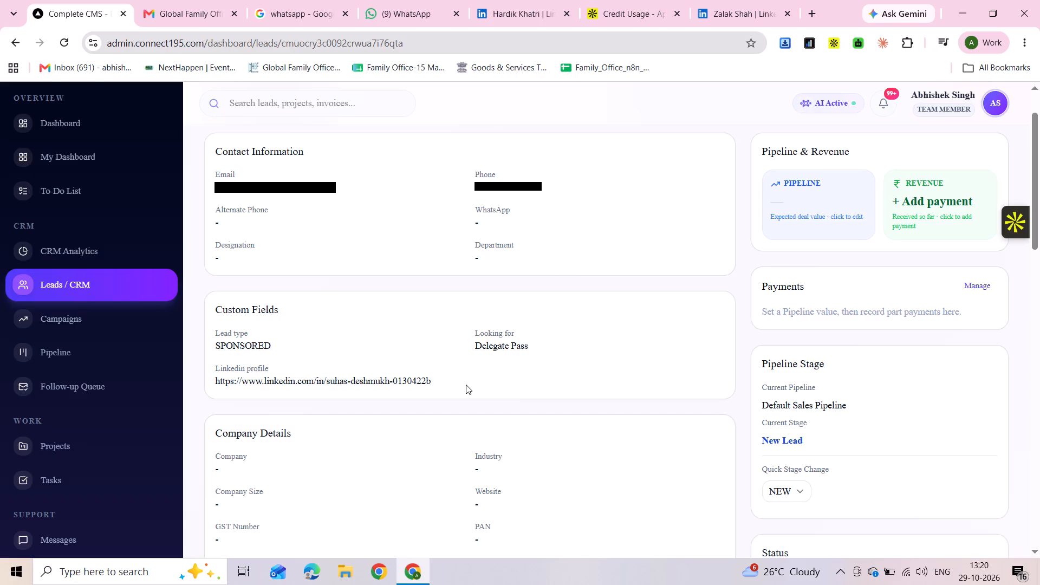
{"action": "scroll", "coordinate": [506, 387], "scroll_direction": "up", "scroll_amount": 5}
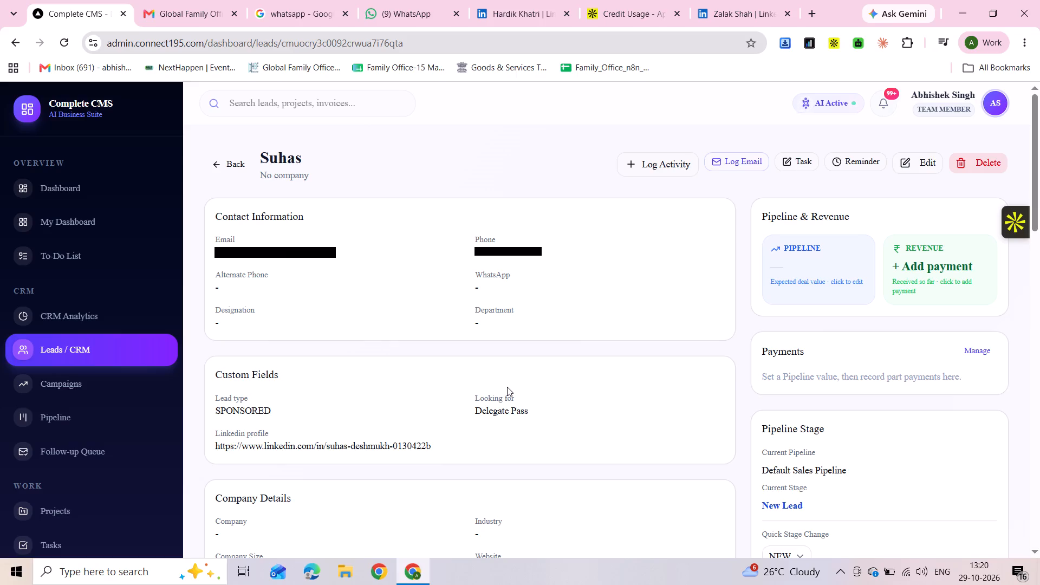
{"action": "scroll", "coordinate": [507, 387], "scroll_direction": "up", "scroll_amount": 3}
{"action": "scroll", "coordinate": [507, 387], "scroll_direction": "down", "scroll_amount": 10}
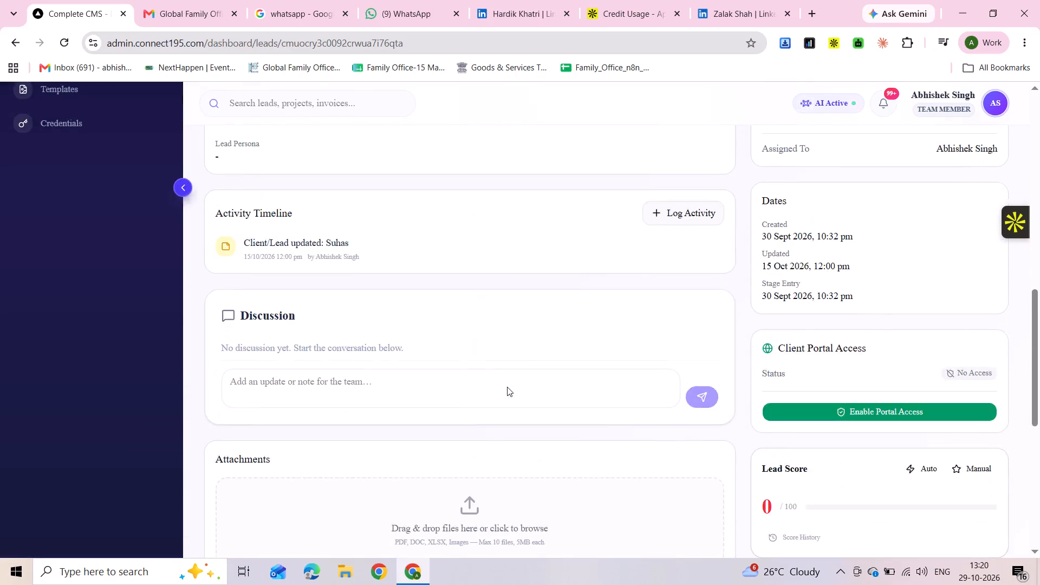
{"action": "scroll", "coordinate": [507, 387], "scroll_direction": "down", "scroll_amount": 3}
{"action": "scroll", "coordinate": [507, 387], "scroll_direction": "up", "scroll_amount": 12}
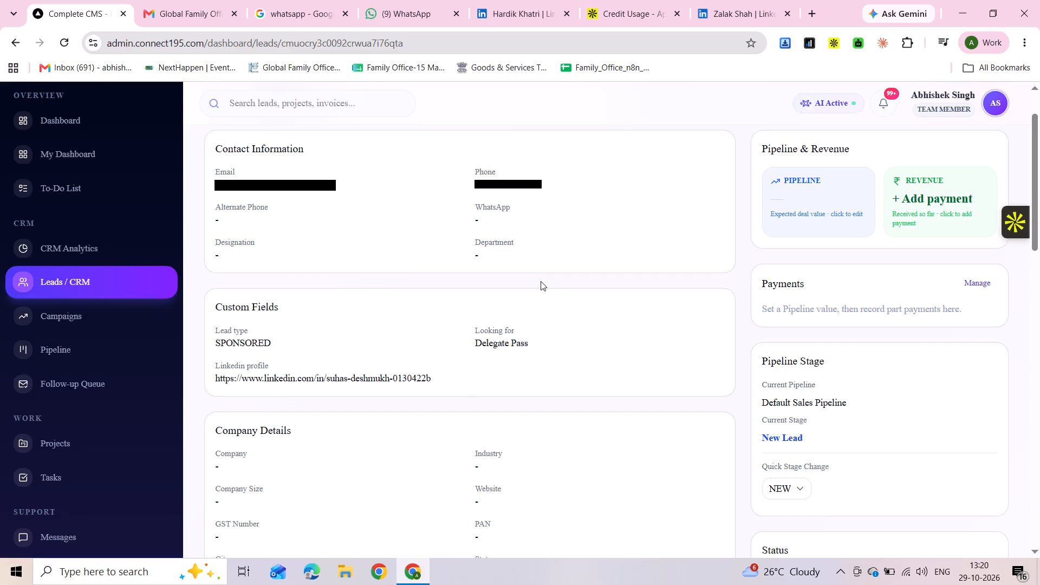
{"action": "scroll", "coordinate": [535, 281], "scroll_direction": "up", "scroll_amount": 4}
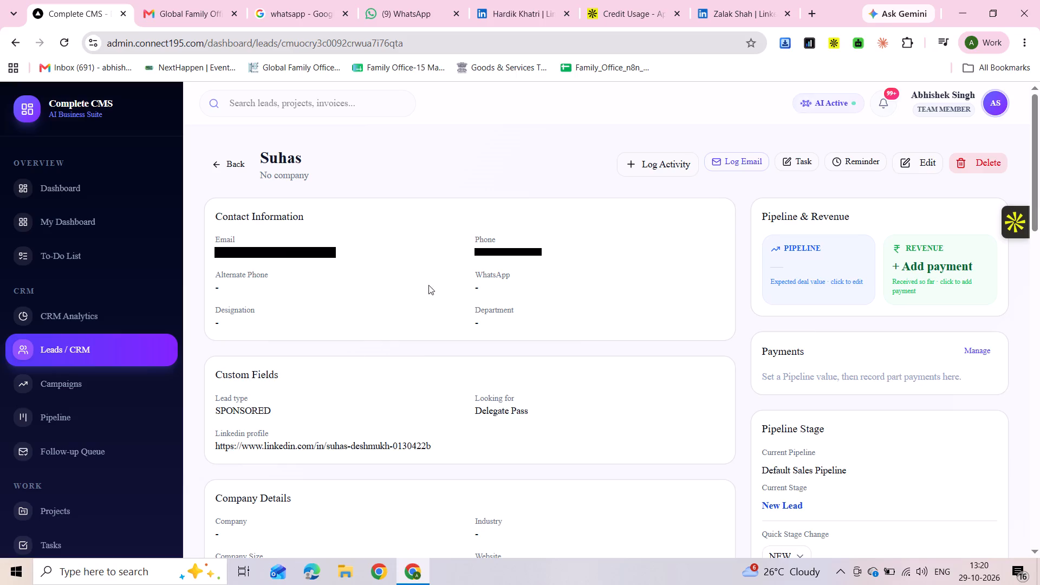
Copy the email address from the Suhas lead's contact information.
{"action": "left_click", "coordinate": [340, 248]}
{"action": "left_click_drag", "start_coordinate": [337, 249], "coordinate": [214, 246]}
{"action": "right_click", "coordinate": [266, 251]}
{"action": "left_click", "coordinate": [285, 263]}
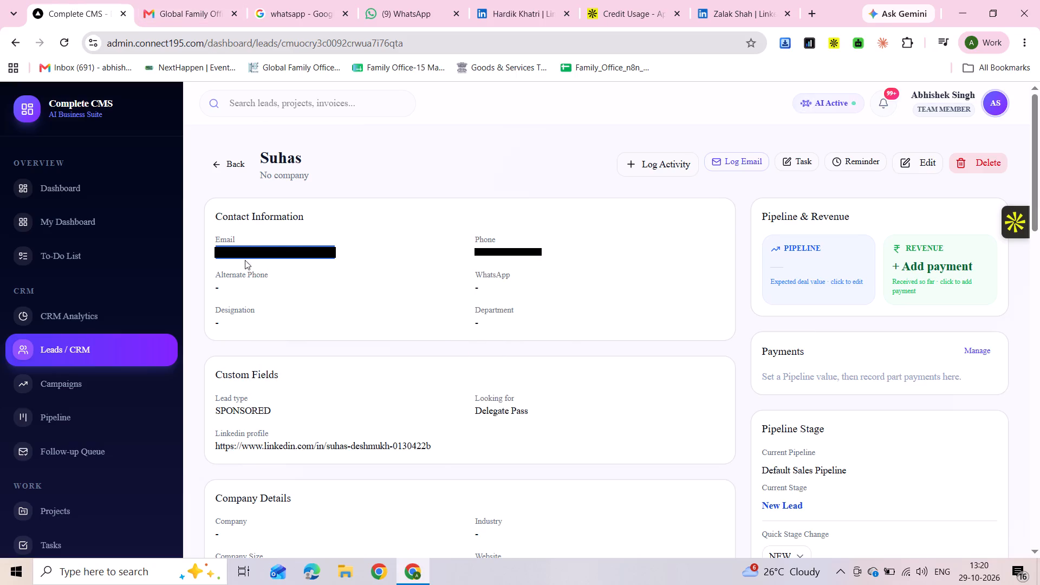
{"action": "left_click", "coordinate": [307, 268]}
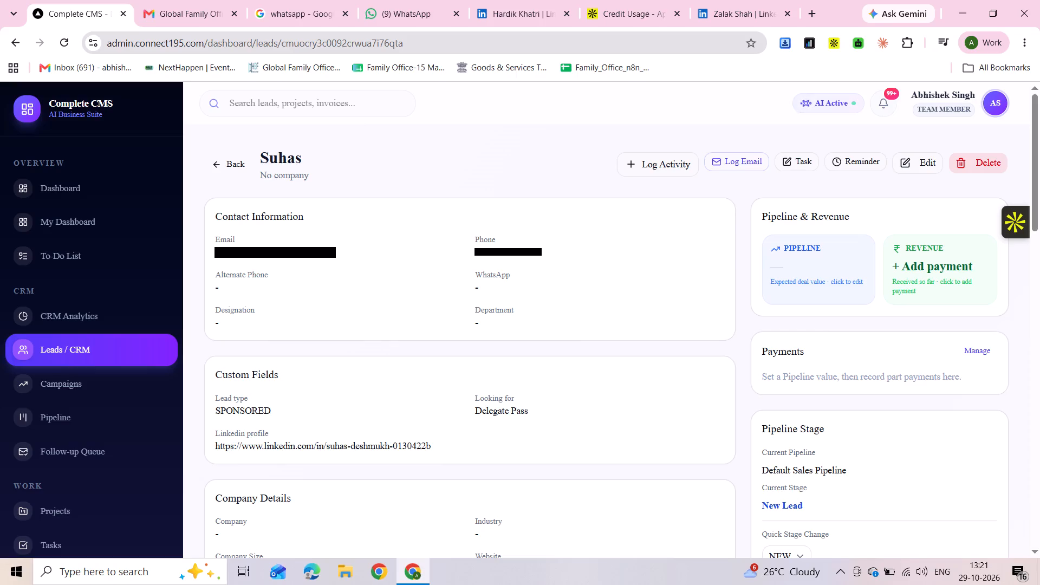
Examine the Suhas lead's custom fields, company details and pipeline stage.
{"action": "scroll", "coordinate": [575, 333], "scroll_direction": "down", "scroll_amount": 1}
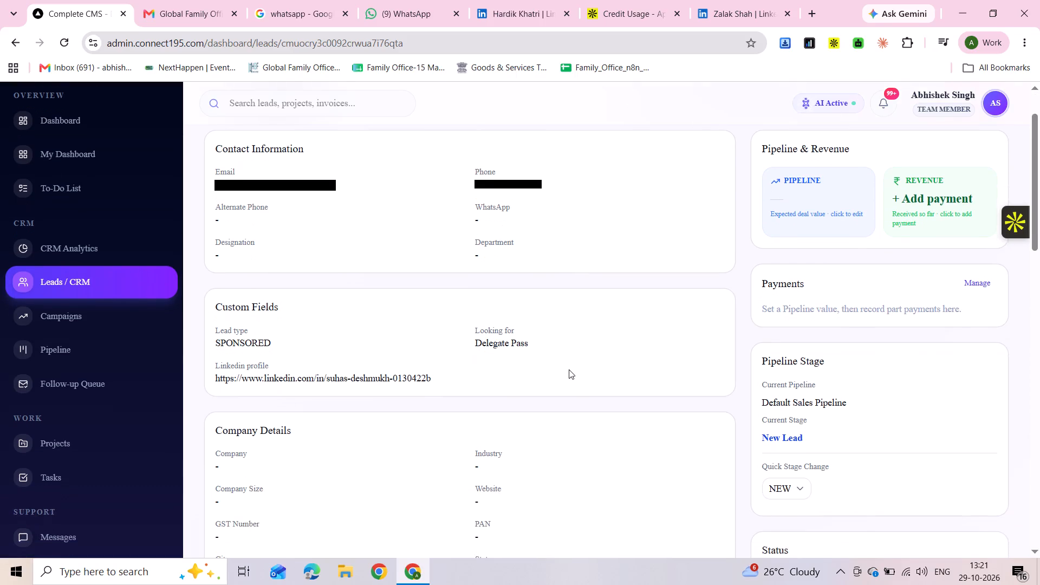
{"action": "scroll", "coordinate": [569, 369], "scroll_direction": "down", "scroll_amount": 1}
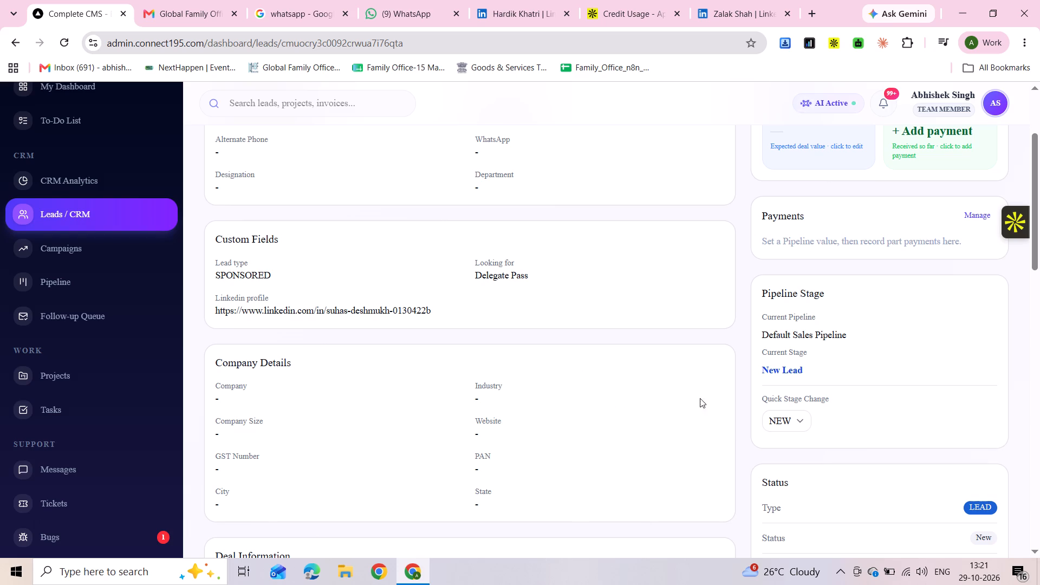
Change the Suhas lead's pipeline stage to Contact Attempted.
{"action": "left_click", "coordinate": [792, 419]}
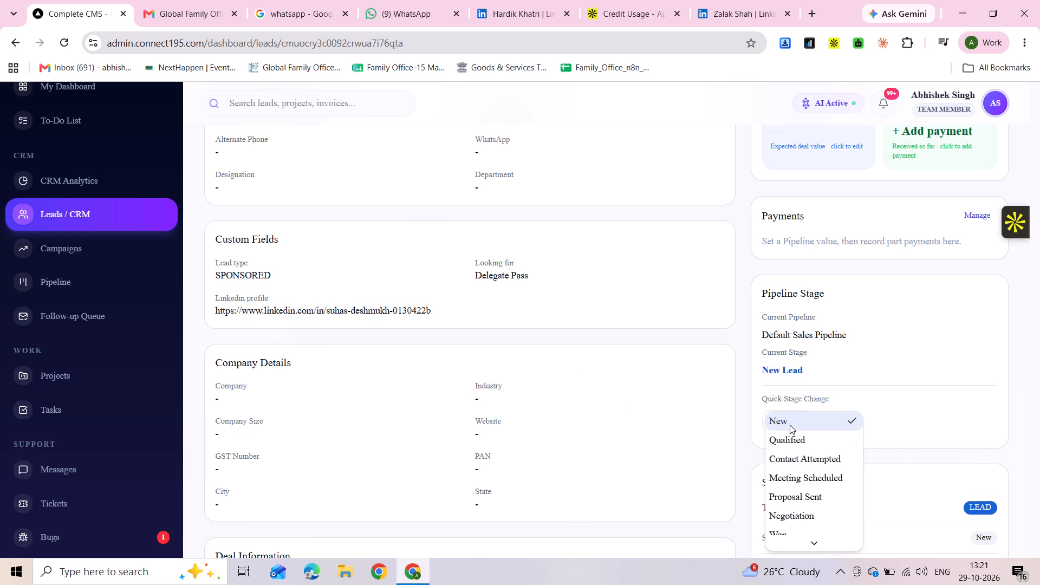
{"action": "left_click", "coordinate": [794, 462]}
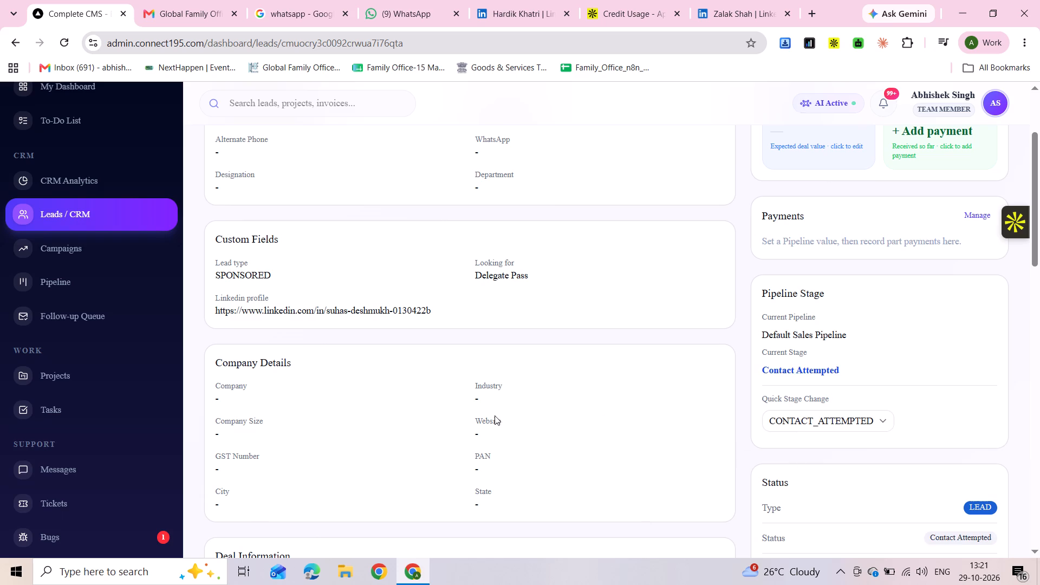
{"action": "scroll", "coordinate": [493, 417], "scroll_direction": "down", "scroll_amount": 5}
{"action": "scroll", "coordinate": [369, 457], "scroll_direction": "down", "scroll_amount": 2}
{"action": "left_click", "coordinate": [343, 478]}
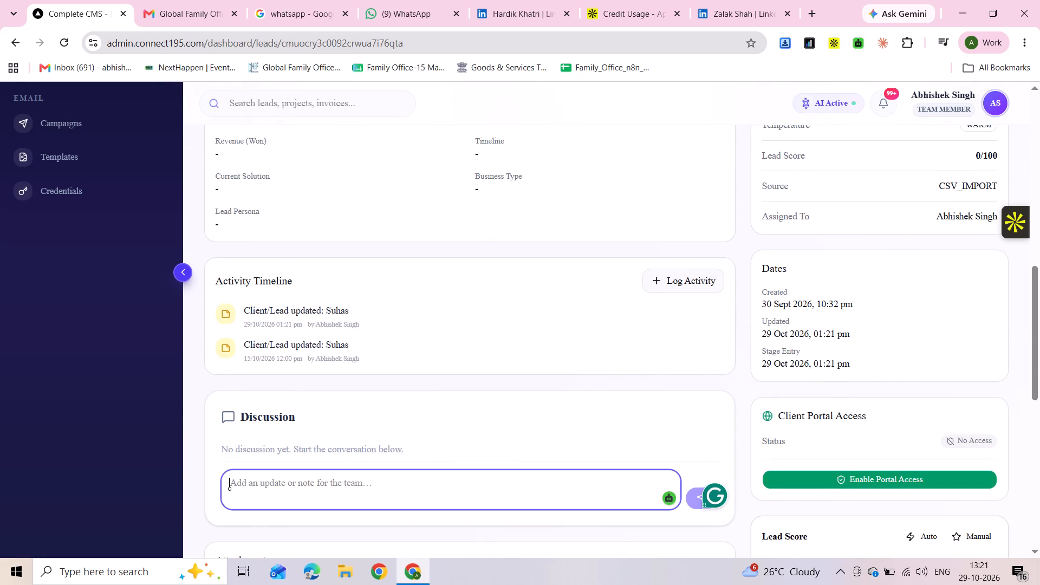
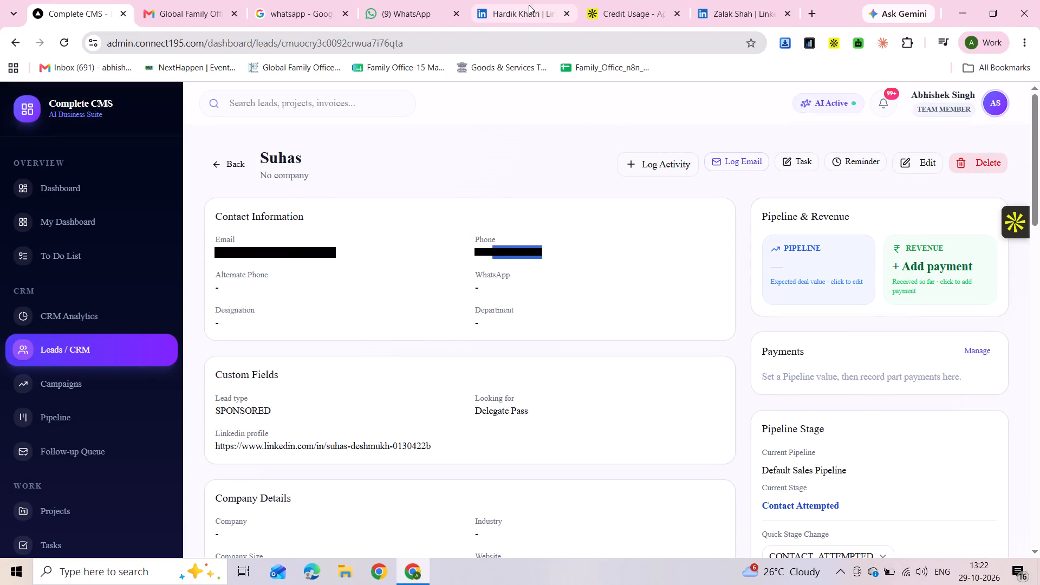
Copy the Suhas lead's selected phone number from the contact information.
{"action": "key", "text": "ctrl+c"}
{"action": "key", "text": "ctrl+c"}
{"action": "key", "text": "ctrl+c"}
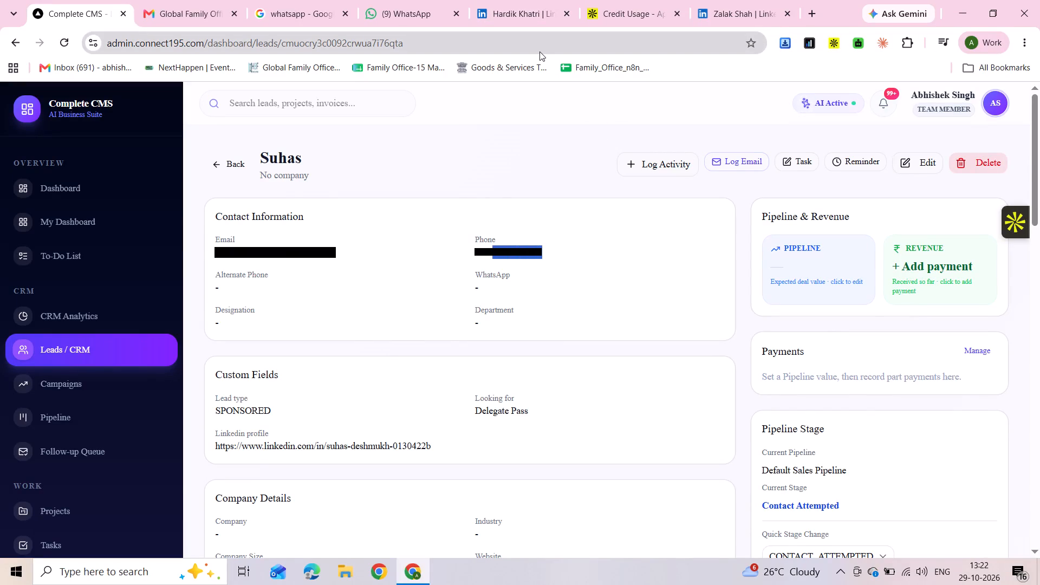
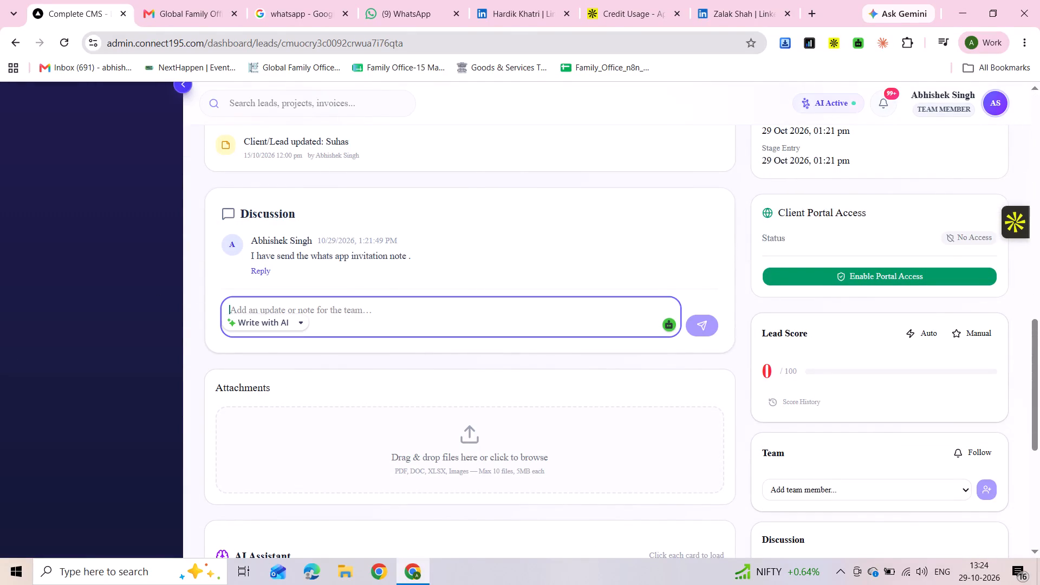
Add the discussion note "Negotiation window open" to the Suhas lead's record.
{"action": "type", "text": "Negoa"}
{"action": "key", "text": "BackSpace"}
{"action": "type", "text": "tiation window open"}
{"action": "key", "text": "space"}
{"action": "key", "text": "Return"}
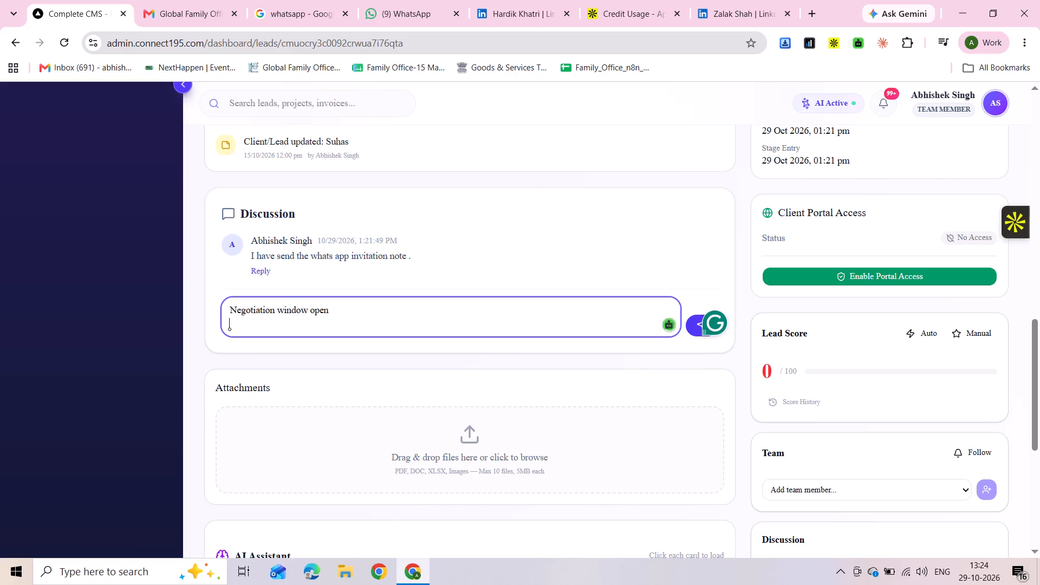
Post the drafted note "Negotiation window open" to the Discussion section of the Suhas lead's record.
{"action": "left_click", "coordinate": [693, 320]}
{"action": "scroll", "coordinate": [0, 42], "scroll_direction": "up", "scroll_amount": 6}
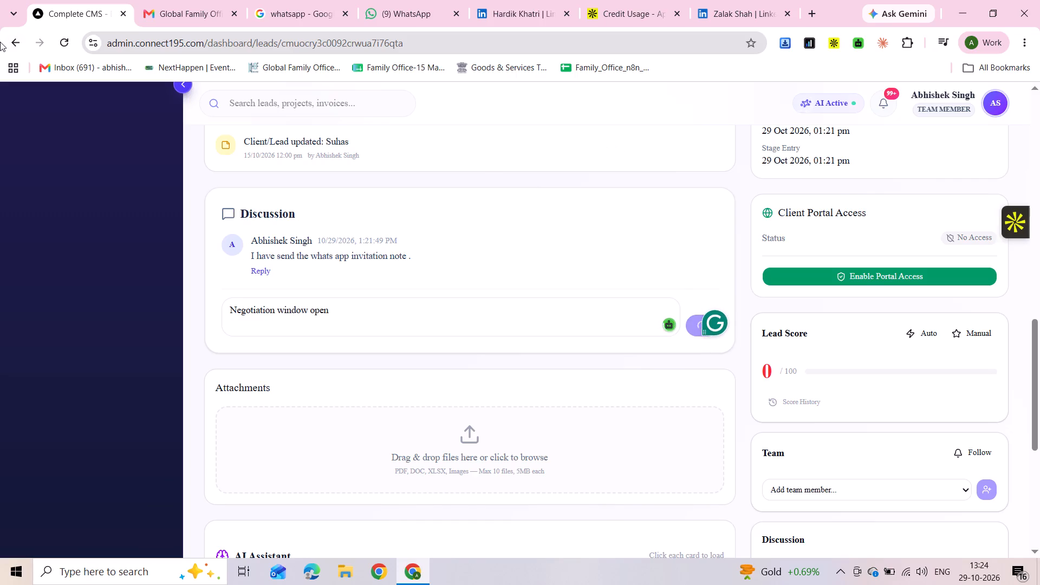
{"action": "scroll", "coordinate": [172, 123], "scroll_direction": "up", "scroll_amount": 3}
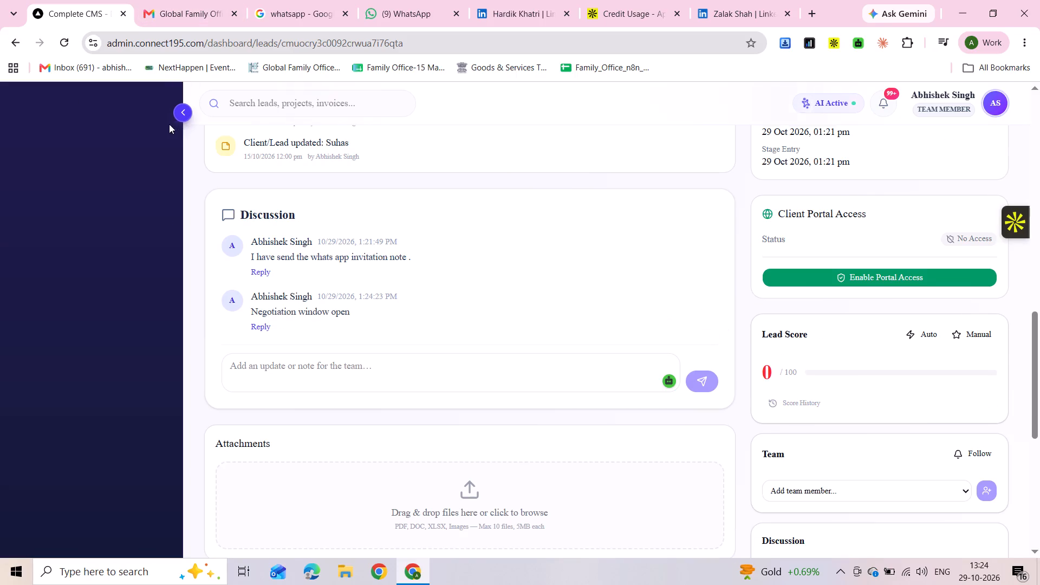
{"action": "scroll", "coordinate": [169, 124], "scroll_direction": "up", "scroll_amount": 17}
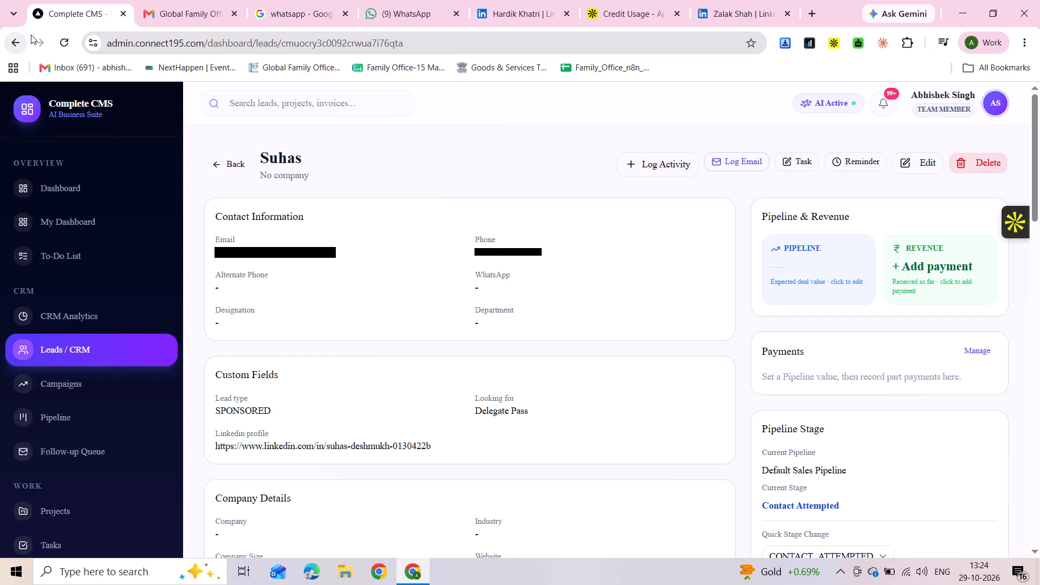
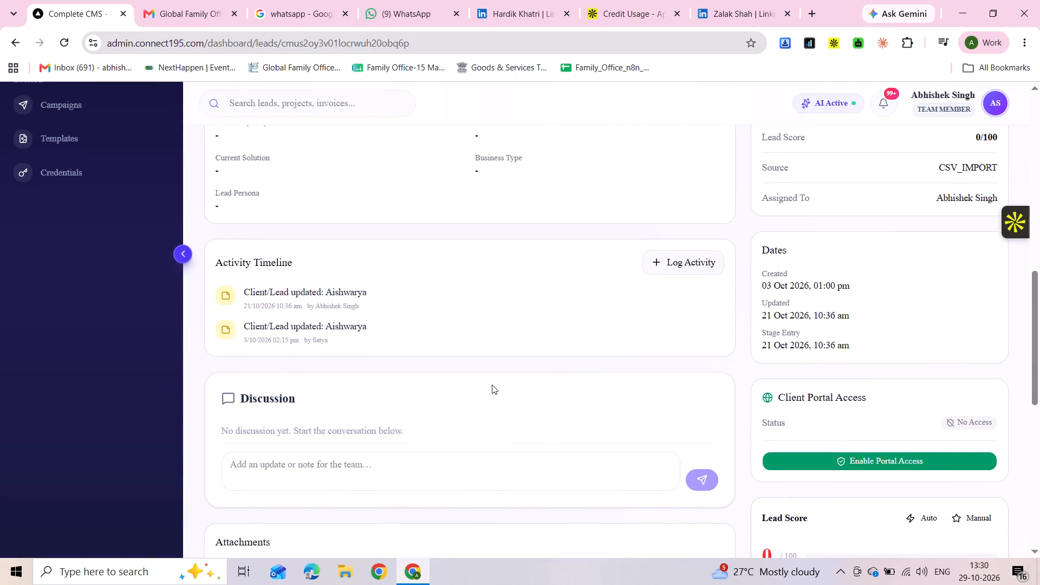
Review the Aishwarya lead's record, examining its contact information, custom fields, company and deal details, pipeline stage, activity timeline and discussion.
{"action": "scroll", "coordinate": [490, 386], "scroll_direction": "up", "scroll_amount": 5}
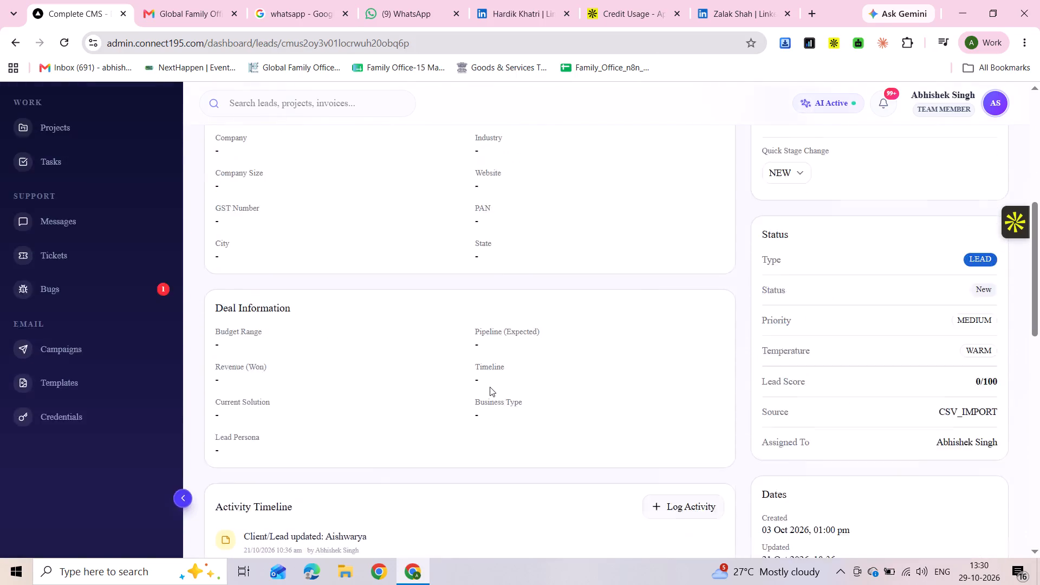
{"action": "scroll", "coordinate": [490, 386], "scroll_direction": "up", "scroll_amount": 5}
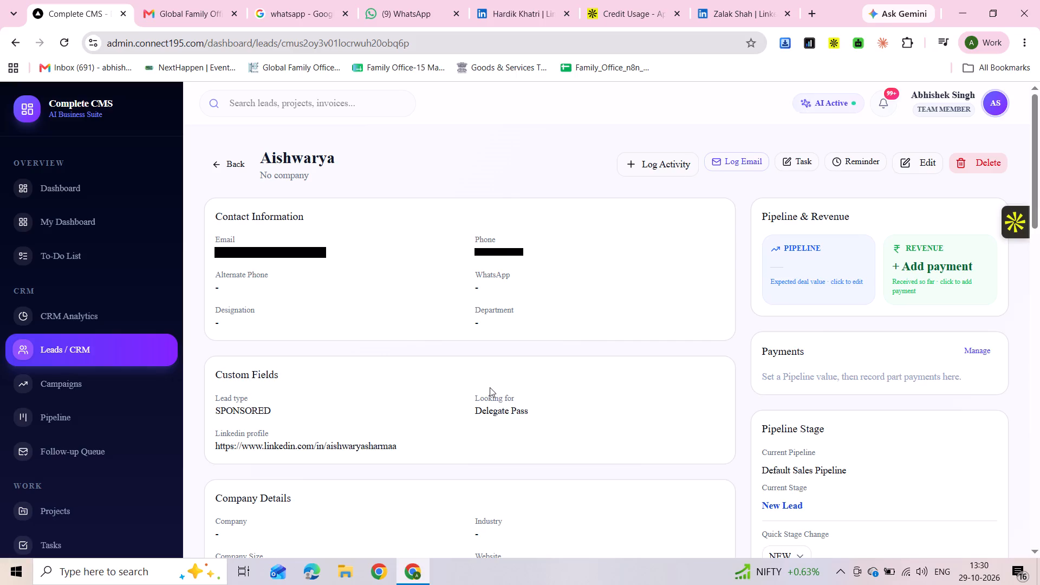
{"action": "scroll", "coordinate": [555, 295], "scroll_direction": "down", "scroll_amount": 9}
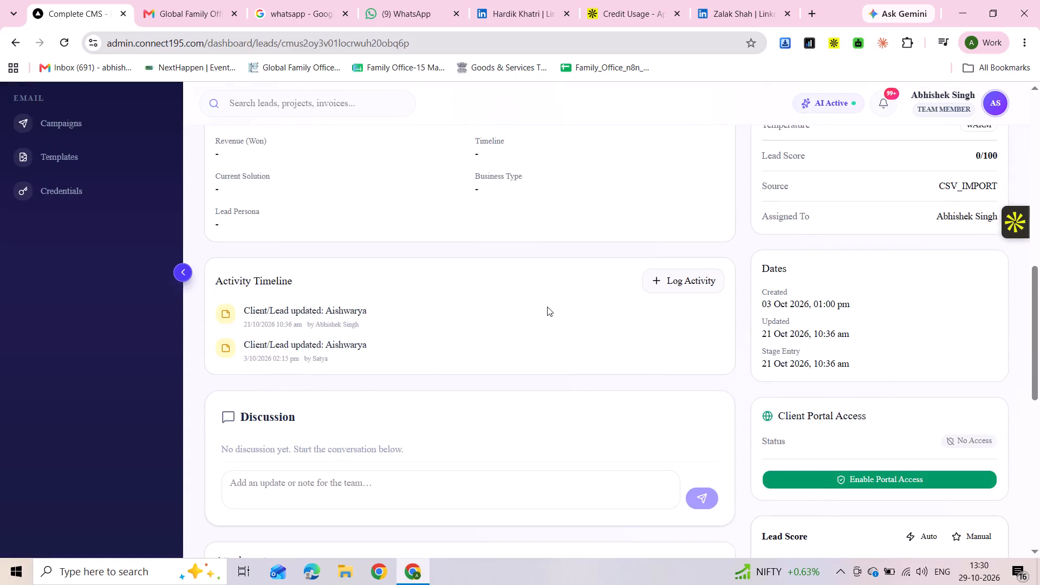
{"action": "scroll", "coordinate": [546, 308], "scroll_direction": "down", "scroll_amount": 2}
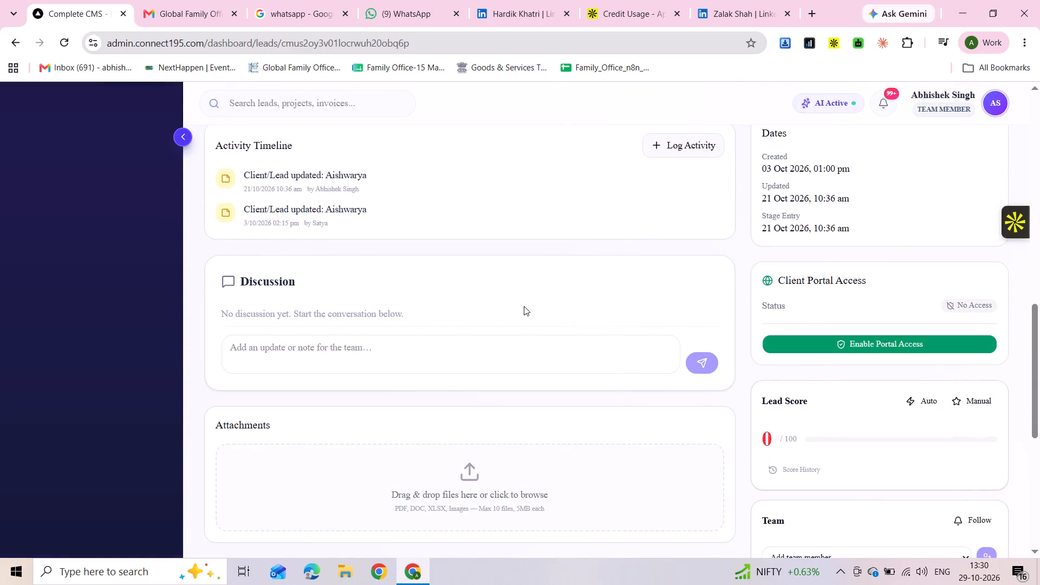
{"action": "scroll", "coordinate": [511, 310], "scroll_direction": "up", "scroll_amount": 3}
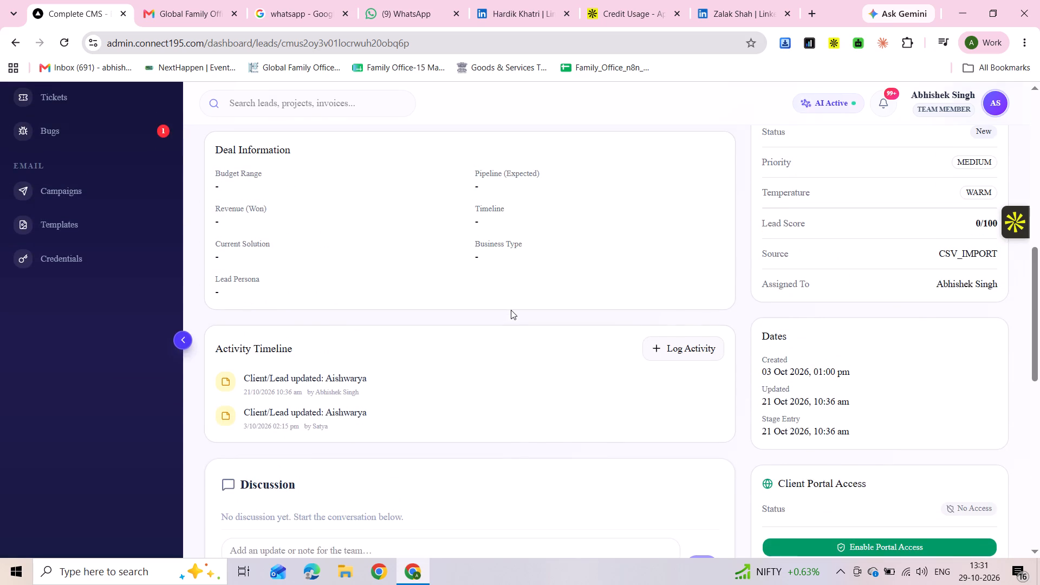
{"action": "scroll", "coordinate": [511, 310], "scroll_direction": "up", "scroll_amount": 3}
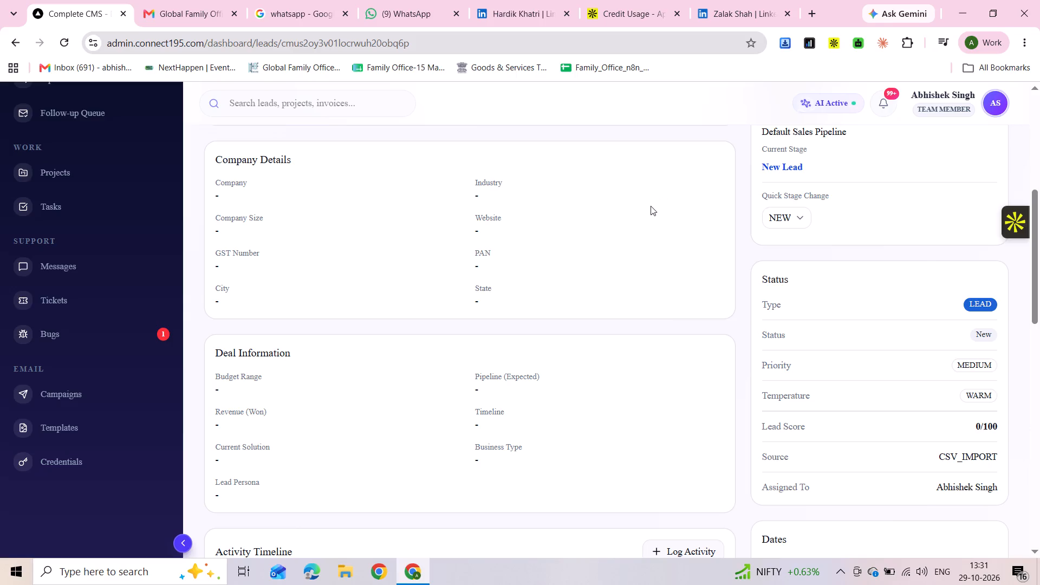
{"action": "scroll", "coordinate": [638, 257], "scroll_direction": "up", "scroll_amount": 5}
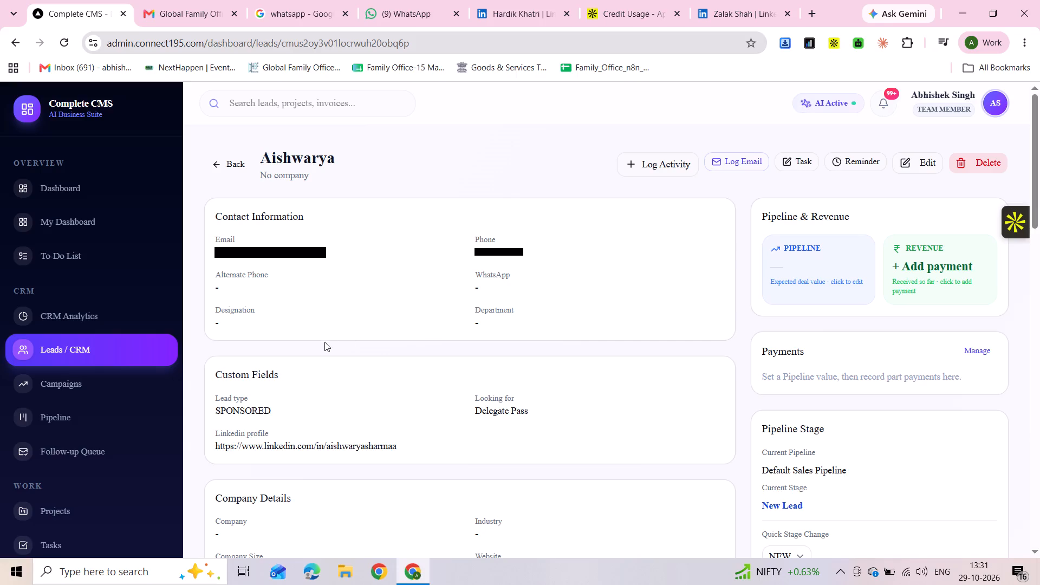
{"action": "scroll", "coordinate": [356, 386], "scroll_direction": "down", "scroll_amount": 1}
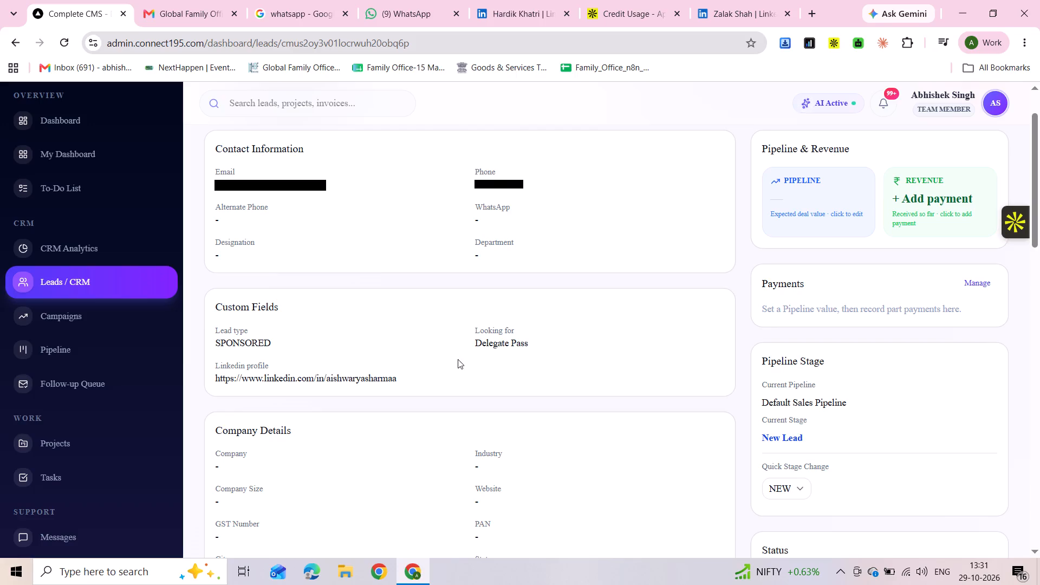
{"action": "scroll", "coordinate": [440, 368], "scroll_direction": "down", "scroll_amount": 1}
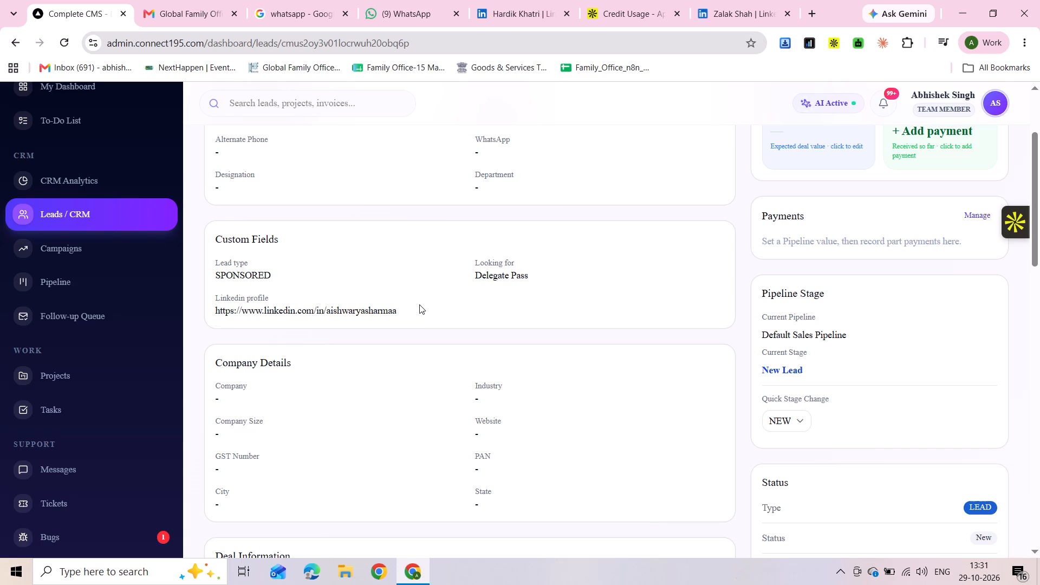
{"action": "scroll", "coordinate": [419, 304], "scroll_direction": "up", "scroll_amount": 2}
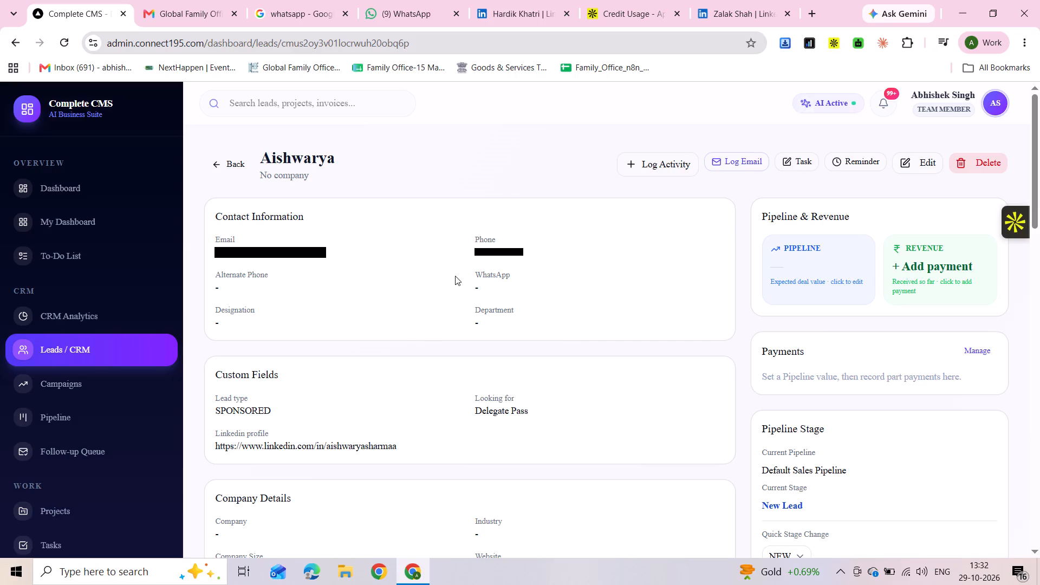
{"action": "scroll", "coordinate": [443, 287], "scroll_direction": "down", "scroll_amount": 1}
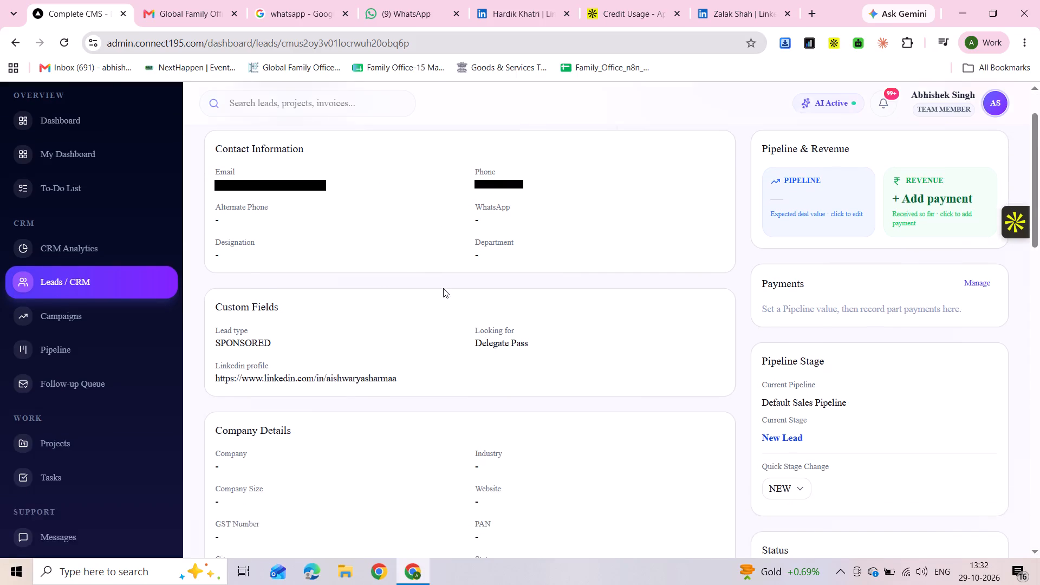
{"action": "scroll", "coordinate": [448, 295], "scroll_direction": "down", "scroll_amount": 4}
{"action": "scroll", "coordinate": [450, 313], "scroll_direction": "up", "scroll_amount": 1}
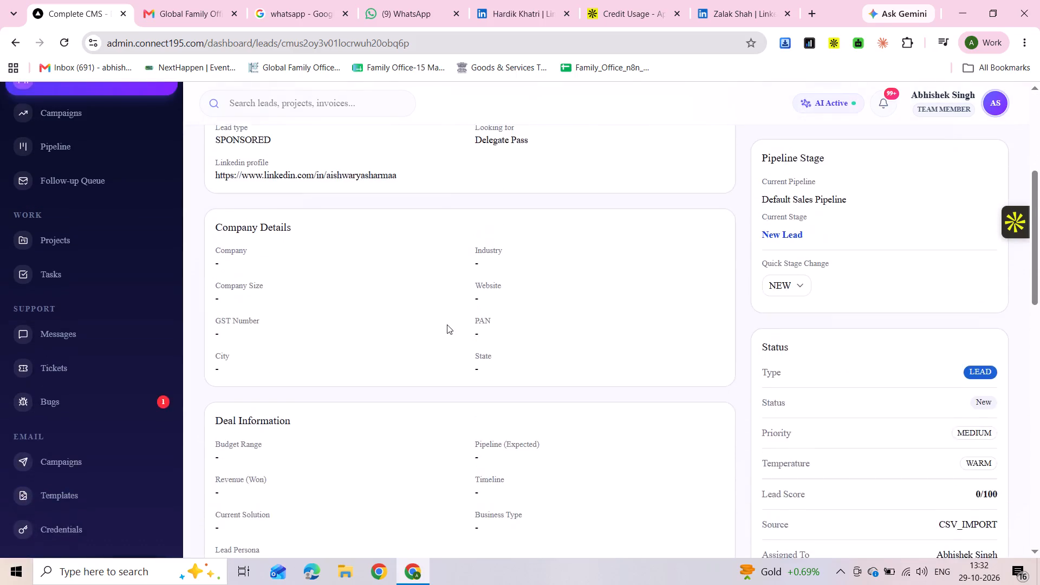
Draft the note "Send invitation on whts app note" in the Discussion section of the Aishwarya lead's record.
{"action": "scroll", "coordinate": [447, 325], "scroll_direction": "down", "scroll_amount": 1}
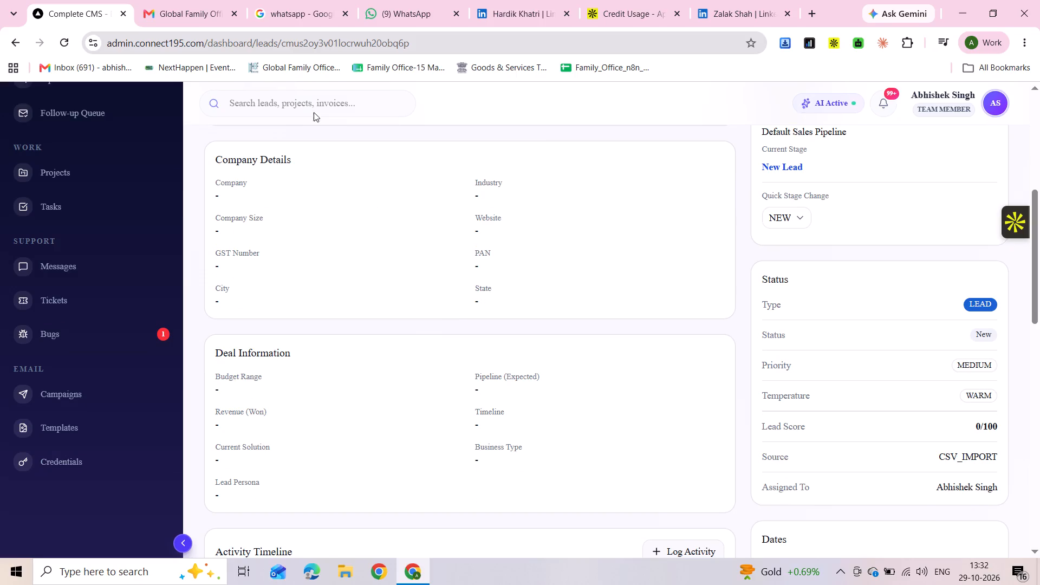
{"action": "scroll", "coordinate": [372, 258], "scroll_direction": "up", "scroll_amount": 2}
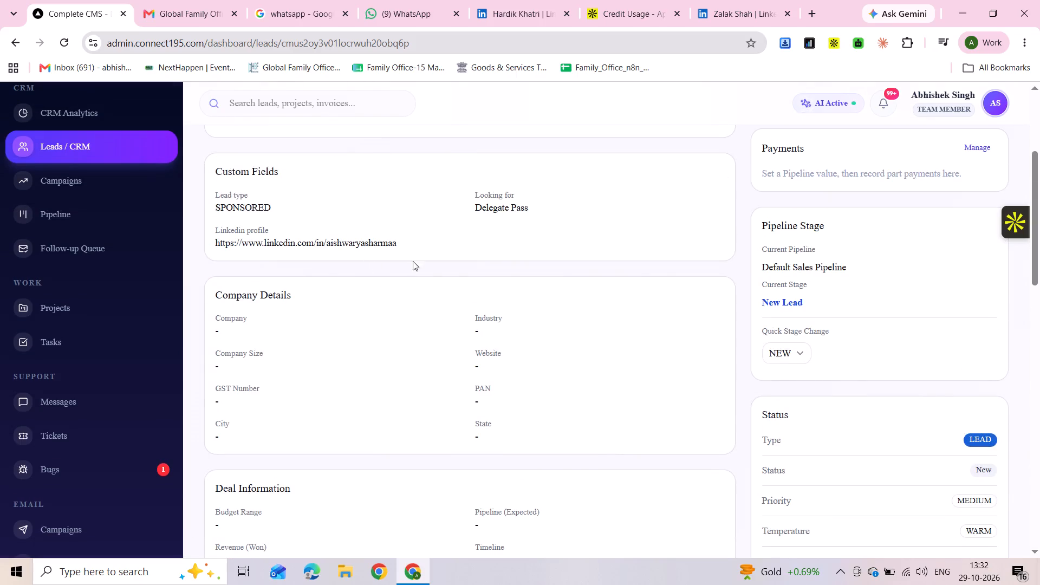
{"action": "scroll", "coordinate": [450, 244], "scroll_direction": "up", "scroll_amount": 3}
{"action": "scroll", "coordinate": [460, 253], "scroll_direction": "down", "scroll_amount": 11}
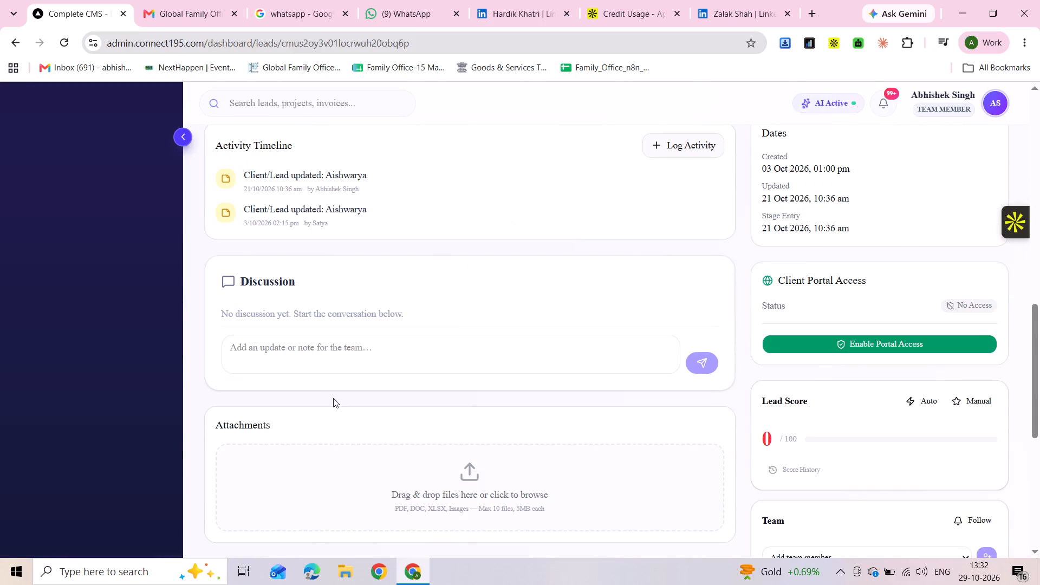
{"action": "left_click", "coordinate": [334, 367]}
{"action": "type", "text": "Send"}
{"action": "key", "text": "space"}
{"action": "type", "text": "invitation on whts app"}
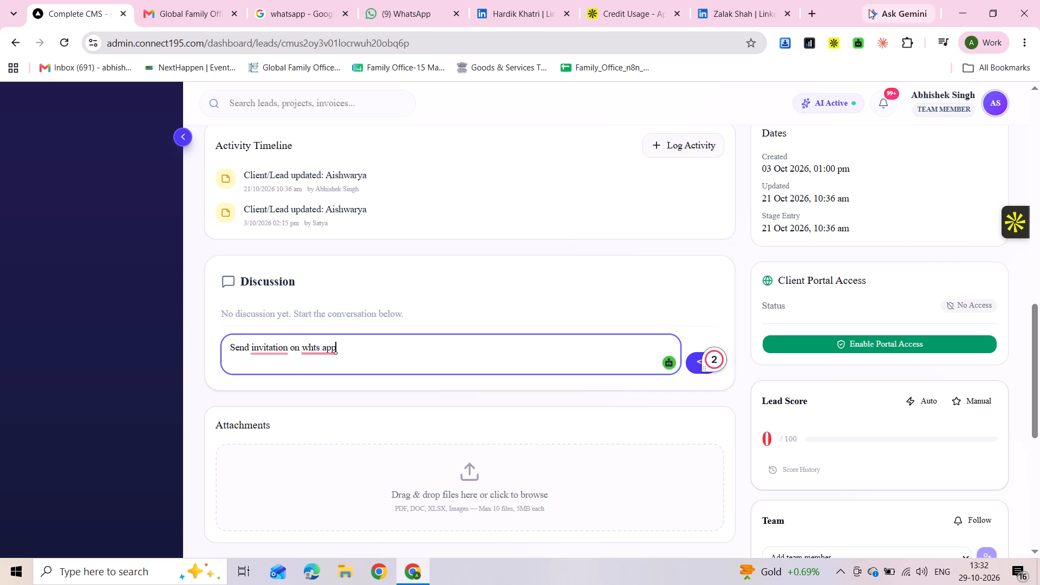
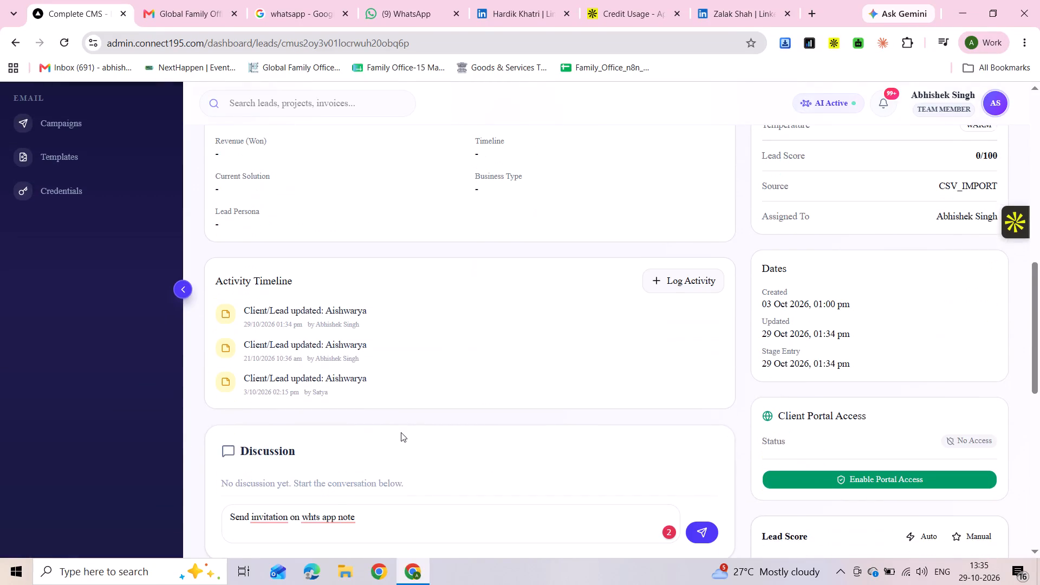
Post the drafted note "Send invitation on whts app note" to the Aishwarya lead's Discussion and return to the campaign's New leads list.
{"action": "scroll", "coordinate": [434, 472], "scroll_direction": "down", "scroll_amount": 1}
{"action": "left_click", "coordinate": [707, 468]}
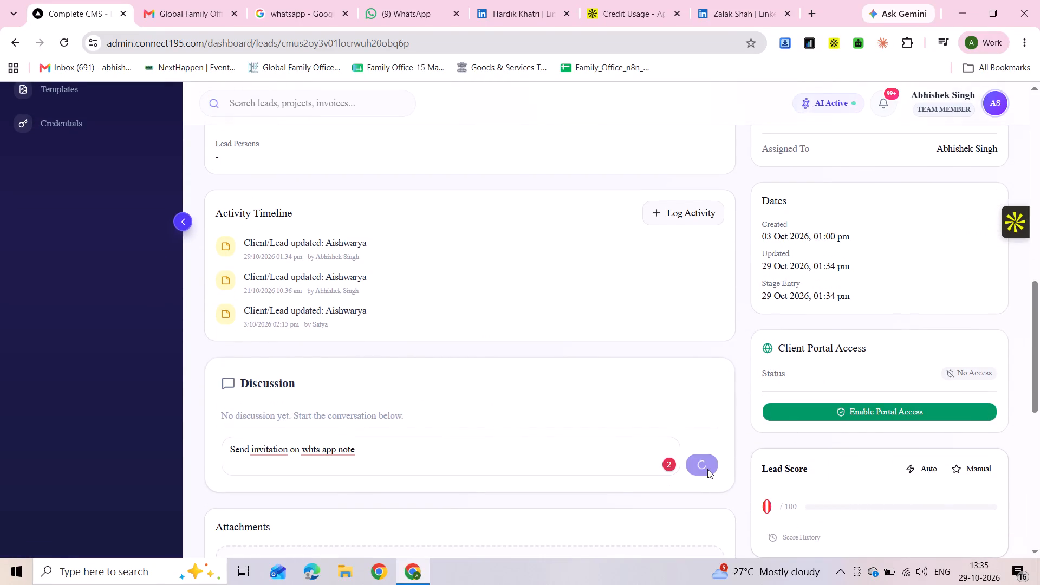
{"action": "scroll", "coordinate": [487, 315], "scroll_direction": "up", "scroll_amount": 11}
{"action": "left_click", "coordinate": [207, 165]}
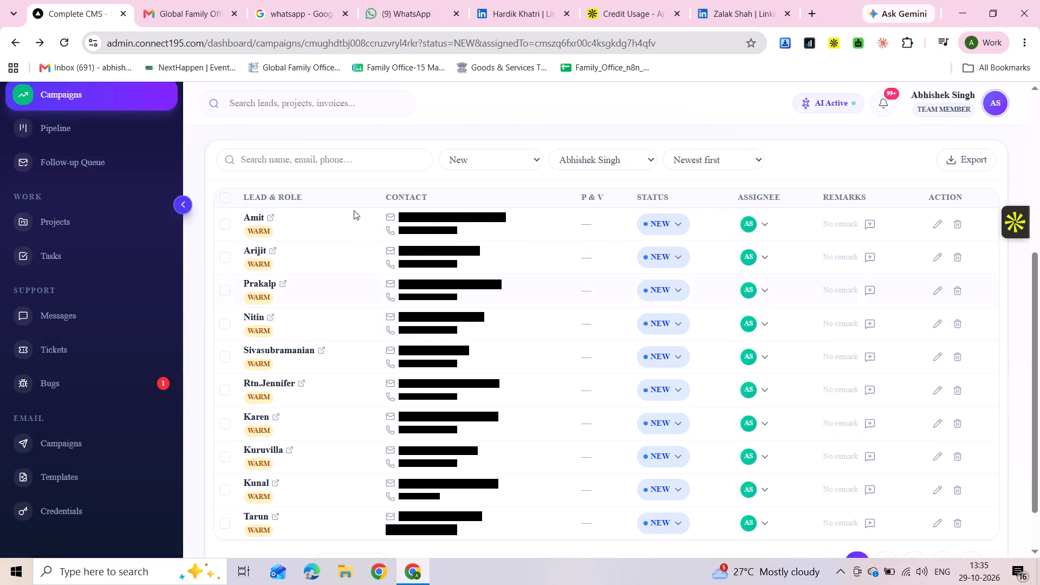
Search the campaign's leads by partial phone number with the status filter set to All statuses, and open the Deepak lead.
{"action": "left_click", "coordinate": [314, 153]}
{"action": "key", "text": "7"}
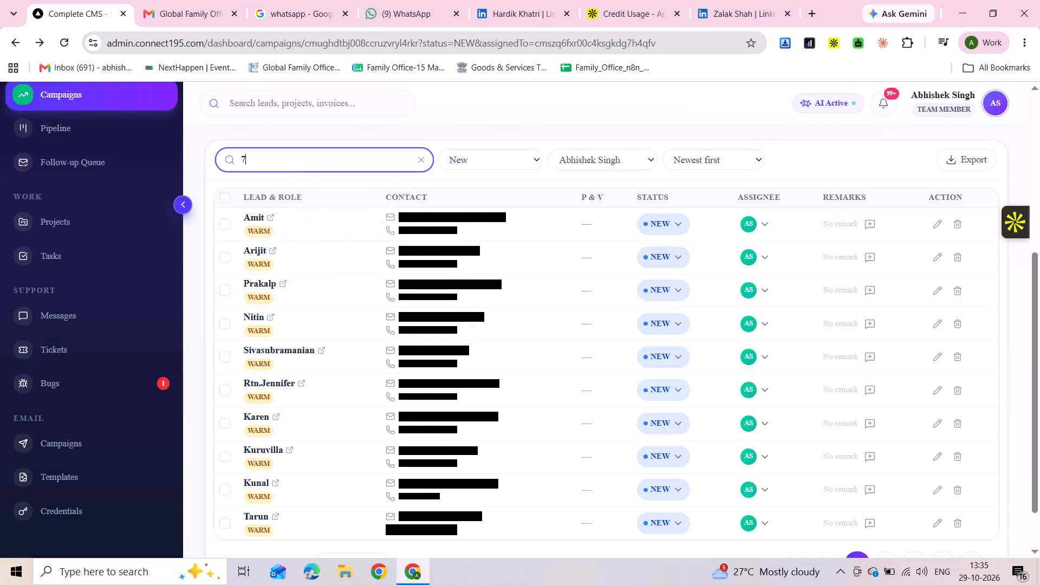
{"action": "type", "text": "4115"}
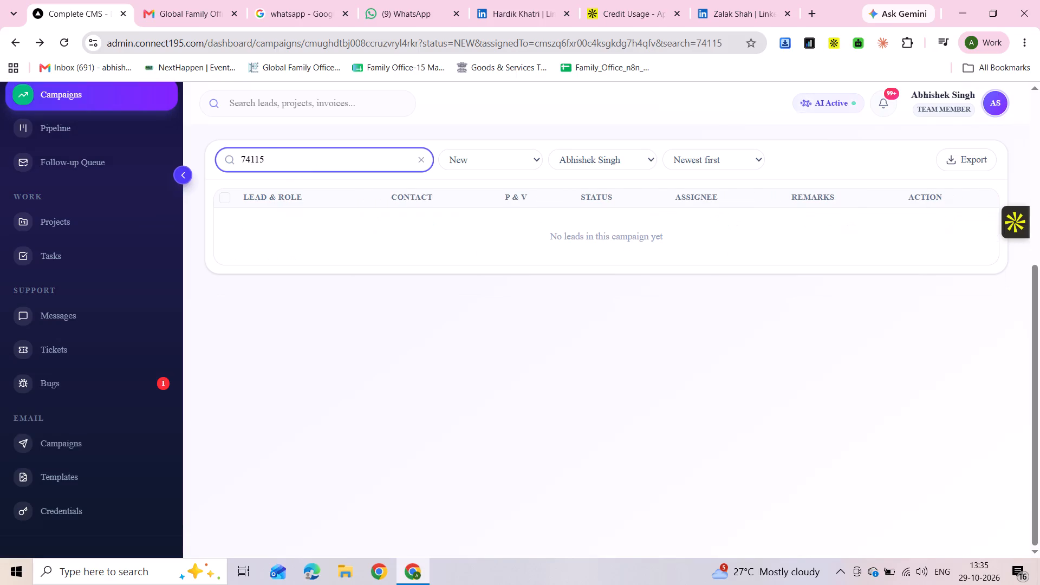
{"action": "left_click", "coordinate": [513, 167]}
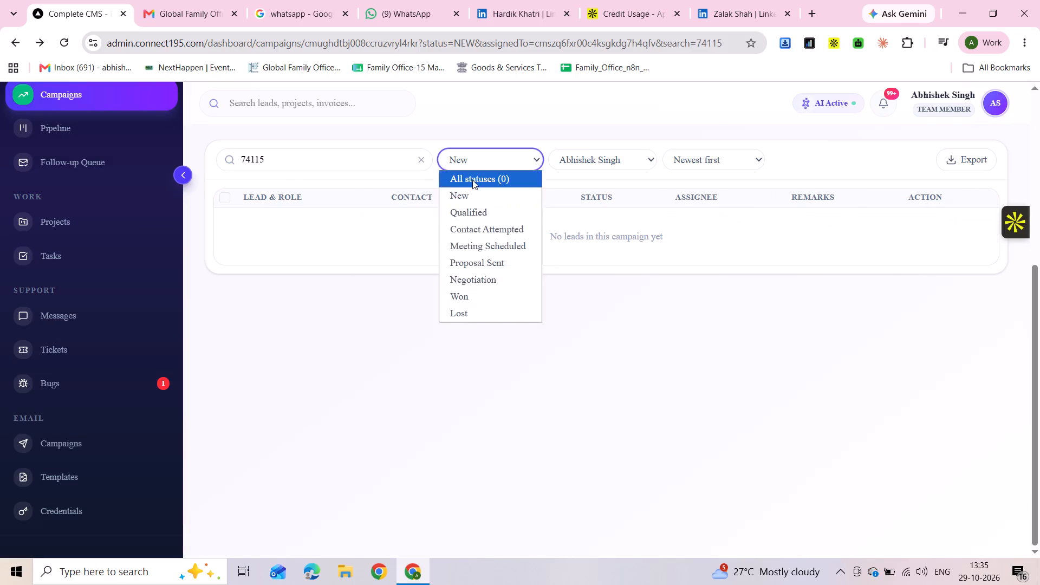
{"action": "left_click", "coordinate": [472, 180]}
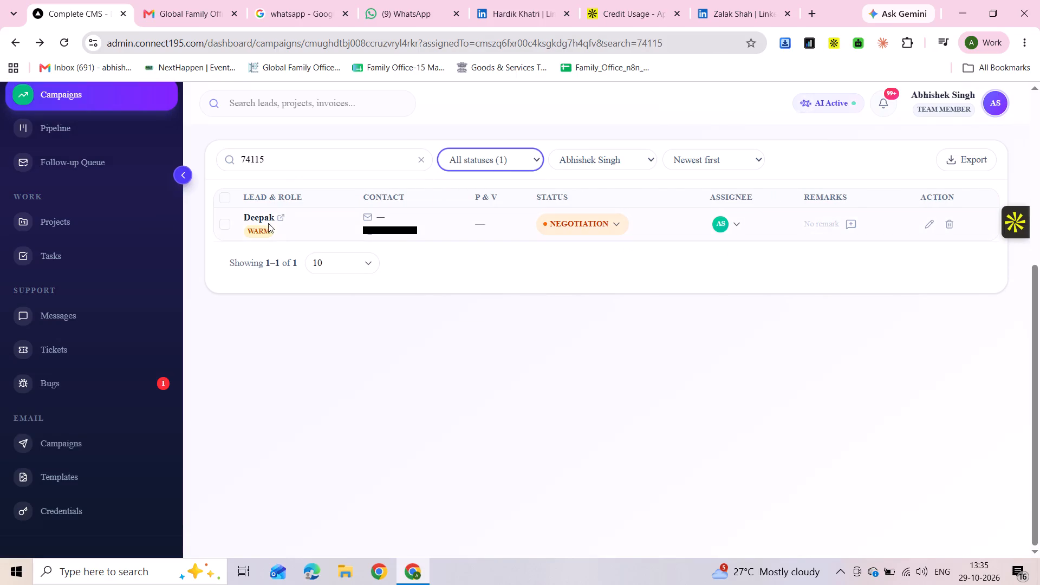
{"action": "left_click", "coordinate": [253, 216]}
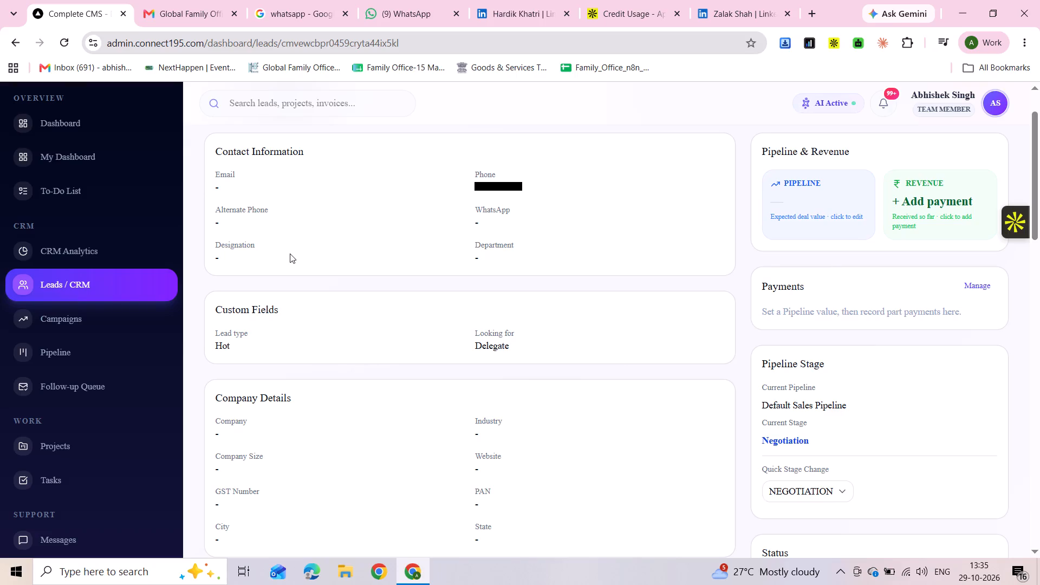
Review the Deepak lead's record, examining its contact information, custom fields, company and deal details, pipeline stage, activity timeline and discussion.
{"action": "scroll", "coordinate": [350, 290], "scroll_direction": "down", "scroll_amount": 6}
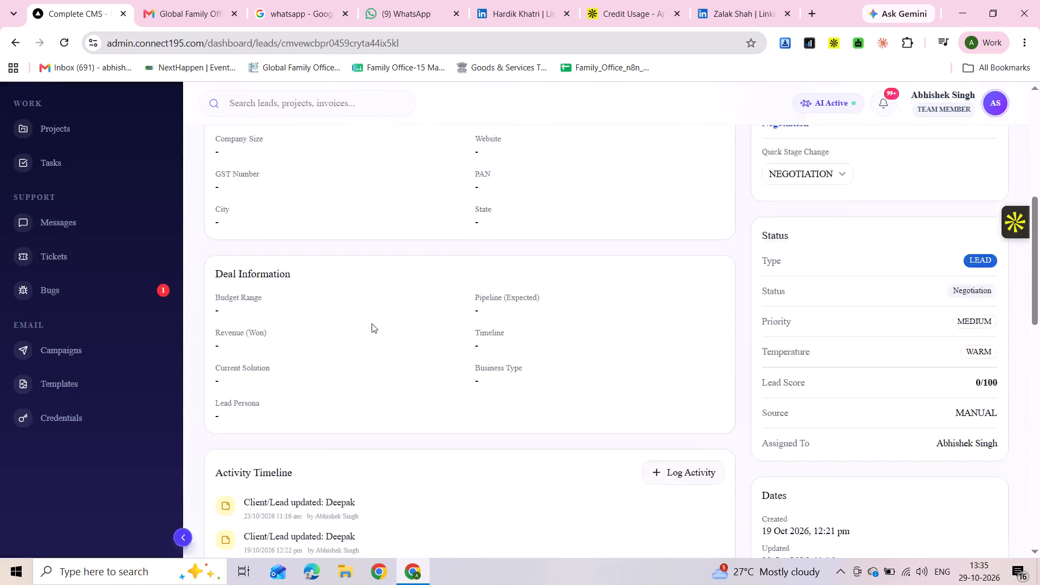
{"action": "scroll", "coordinate": [378, 332], "scroll_direction": "down", "scroll_amount": 3}
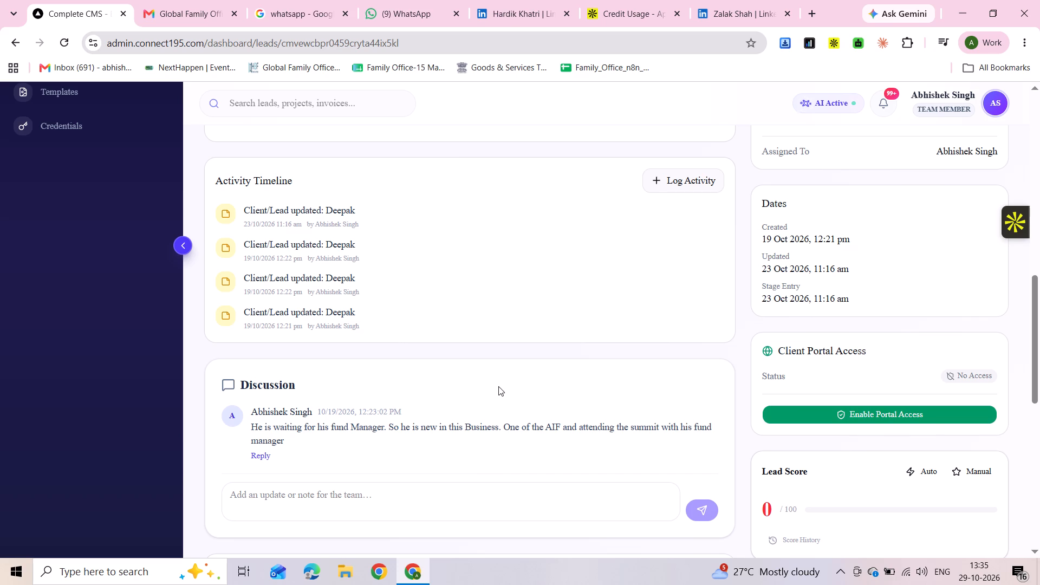
{"action": "scroll", "coordinate": [537, 353], "scroll_direction": "up", "scroll_amount": 1}
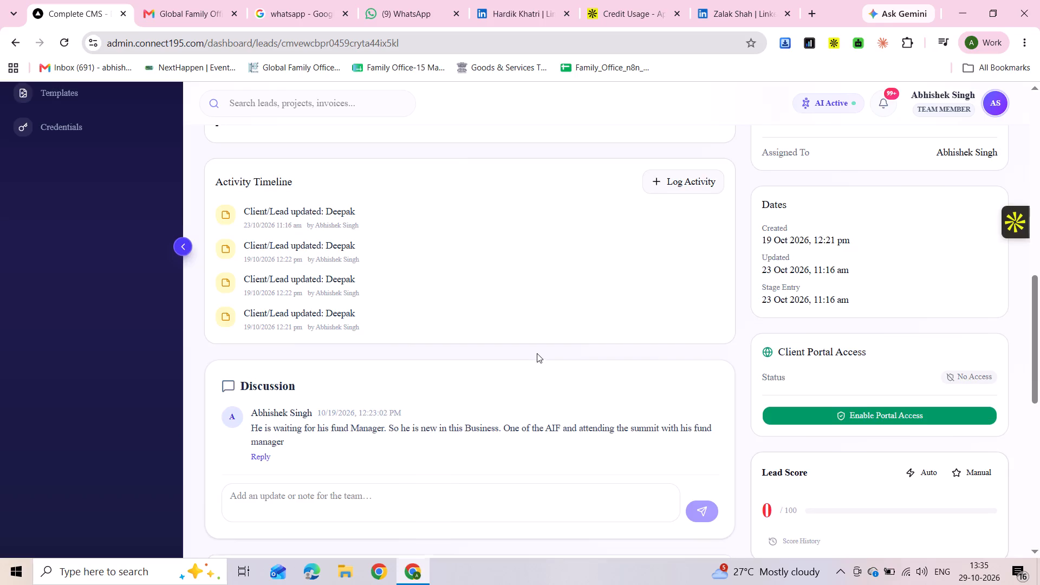
{"action": "scroll", "coordinate": [537, 353], "scroll_direction": "up", "scroll_amount": 7}
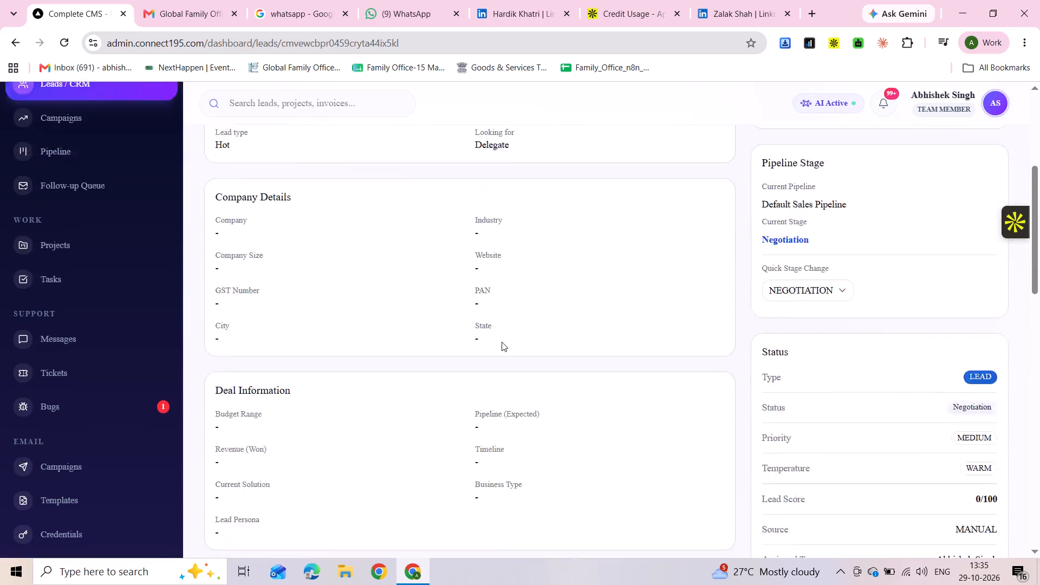
{"action": "scroll", "coordinate": [502, 342], "scroll_direction": "up", "scroll_amount": 1}
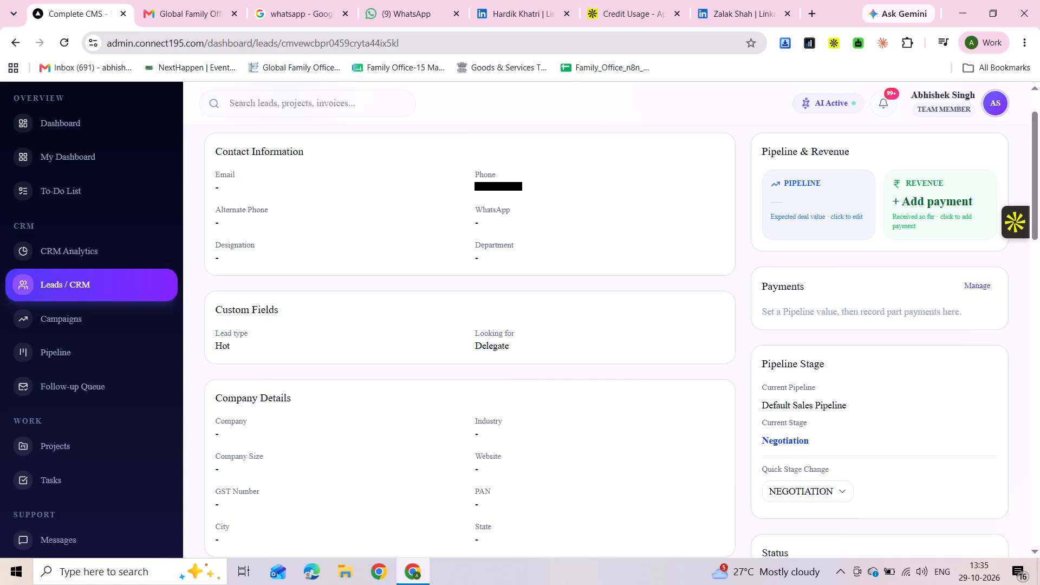
Write a new discussion note on the Deepak lead reading "After Diwali".
{"action": "scroll", "coordinate": [495, 347], "scroll_direction": "down", "scroll_amount": 10}
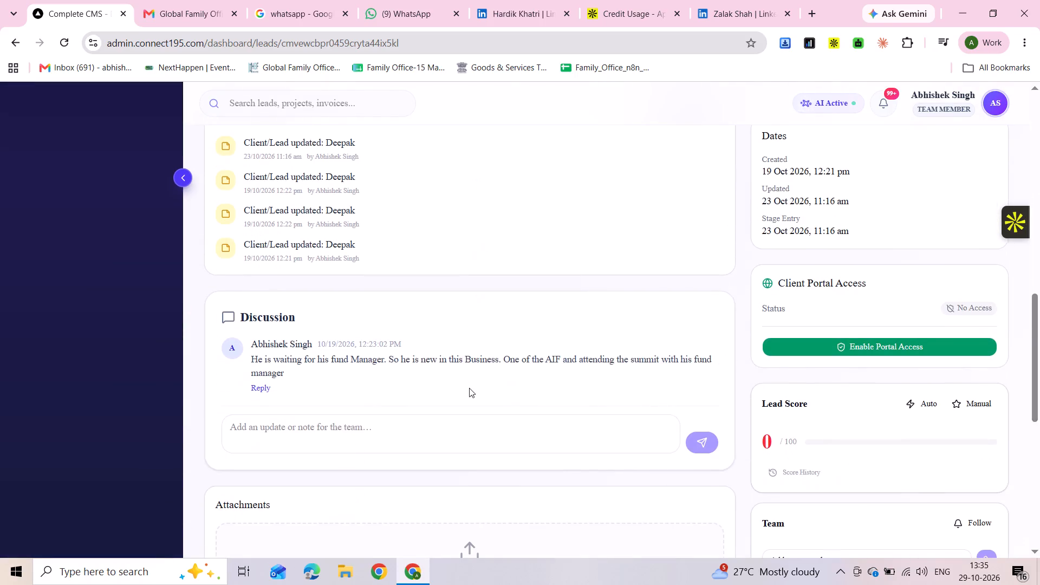
{"action": "scroll", "coordinate": [469, 388], "scroll_direction": "down", "scroll_amount": 1}
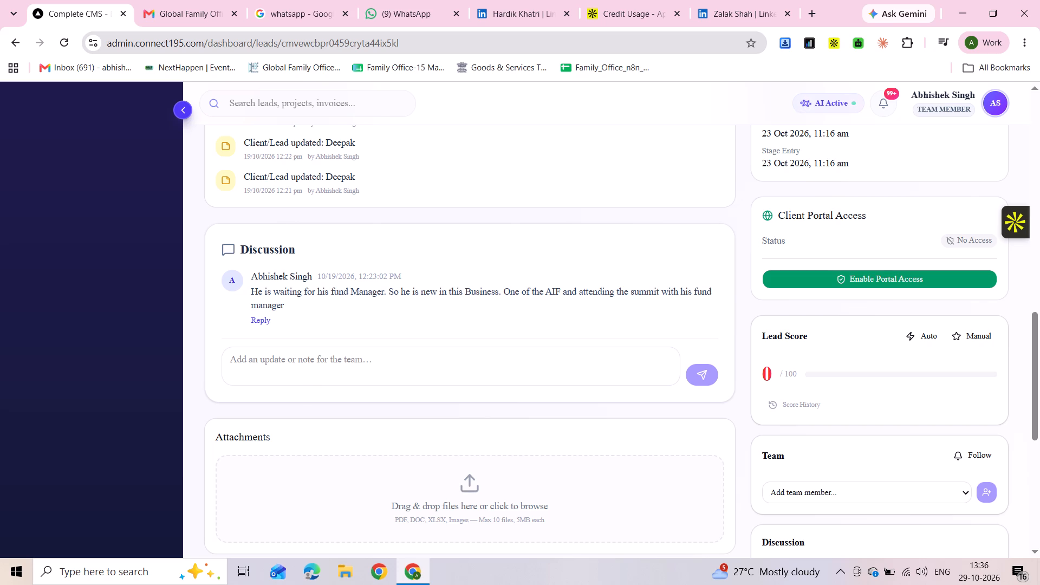
{"action": "left_click", "coordinate": [319, 368]}
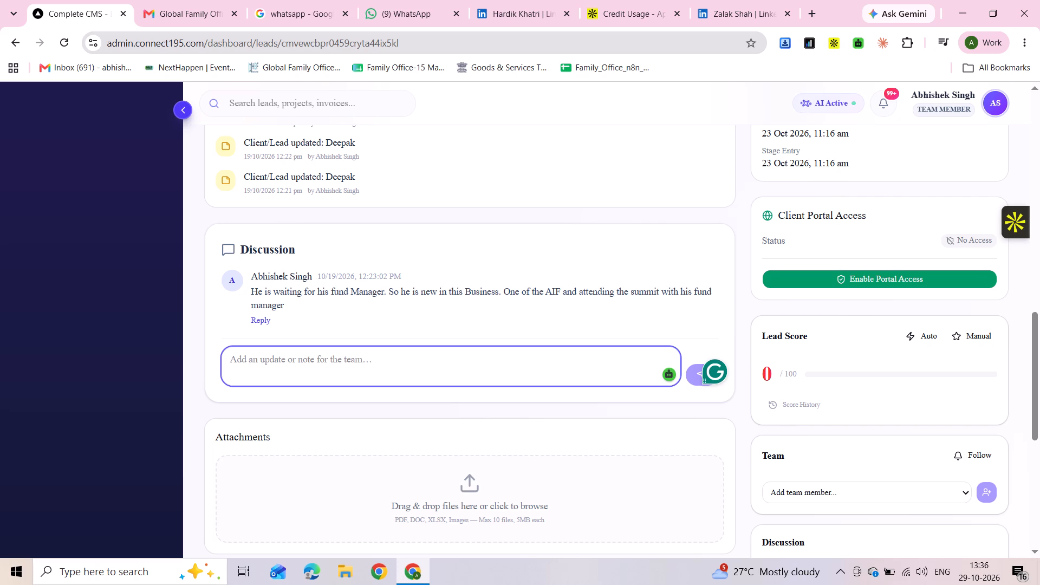
{"action": "key", "text": "shift+a"}
{"action": "type", "text": "fter Diwali"}
{"action": "key", "text": "space"}
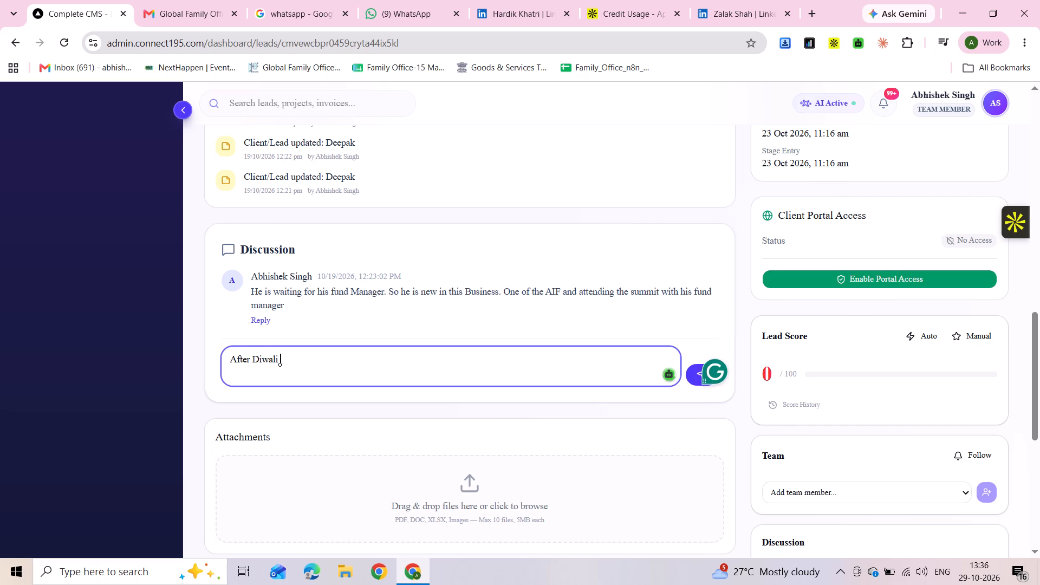
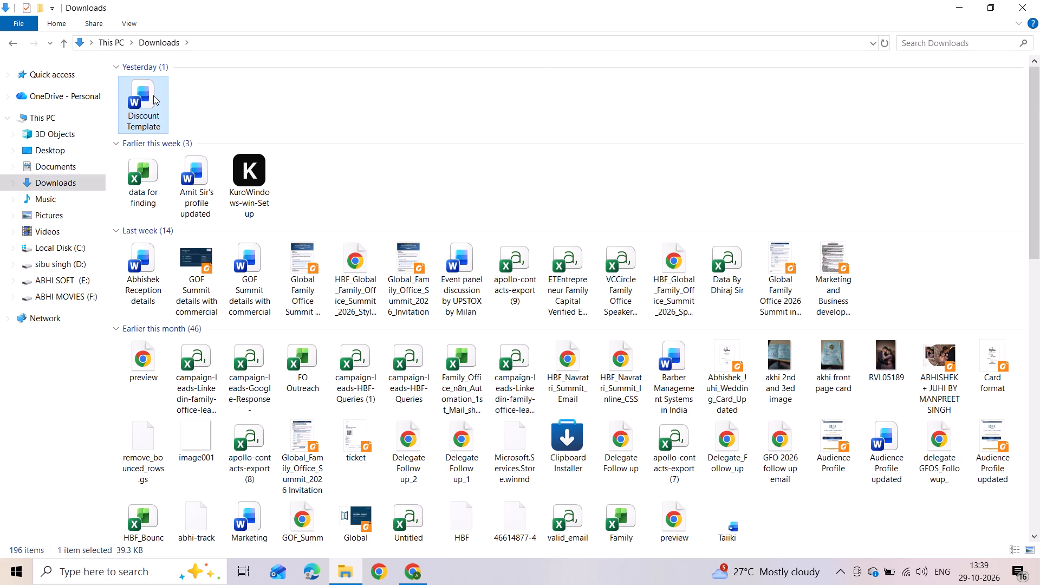
Open the Discount Template Word document from the Downloads folder and bring it to the front.
{"action": "key", "text": "Return"}
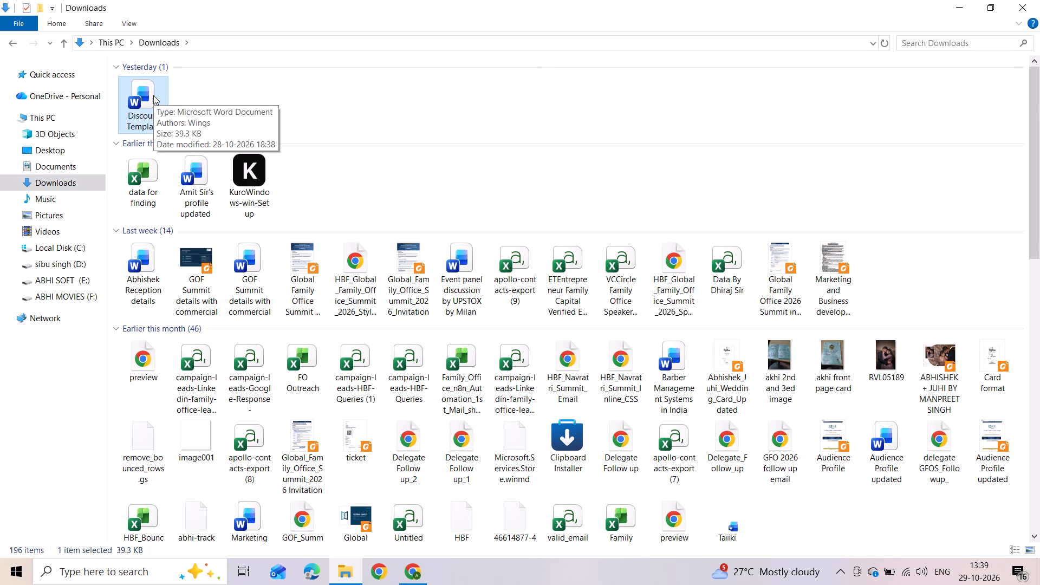
{"action": "left_click", "coordinate": [246, 172]}
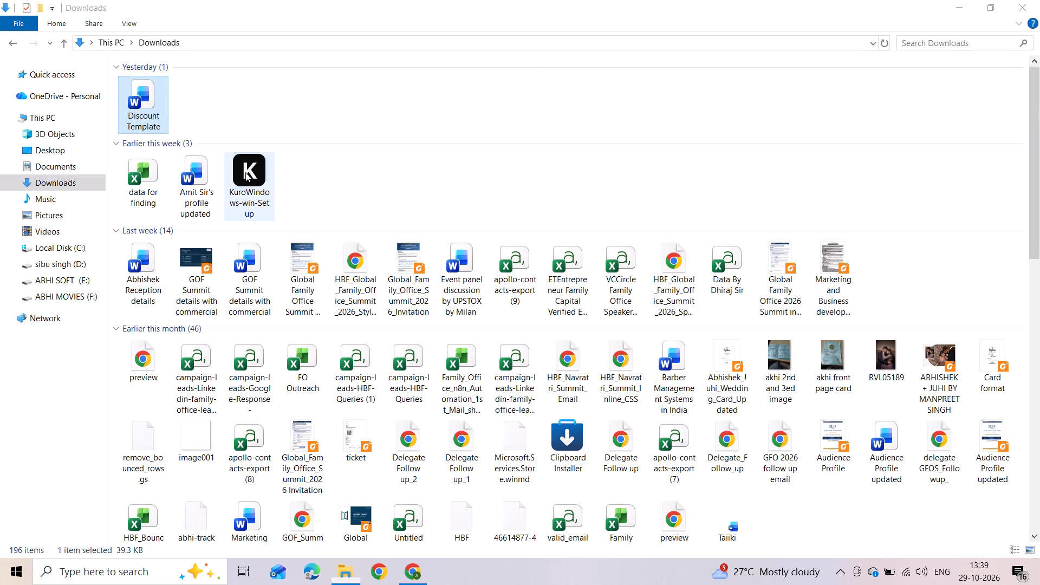
{"action": "left_click", "coordinate": [248, 175]}
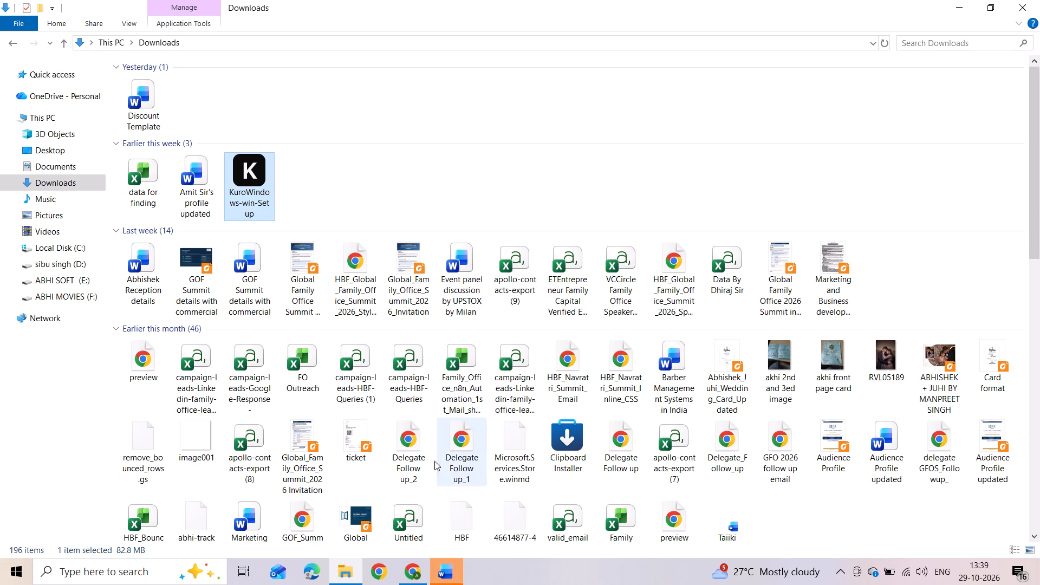
{"action": "left_click", "coordinate": [454, 572]}
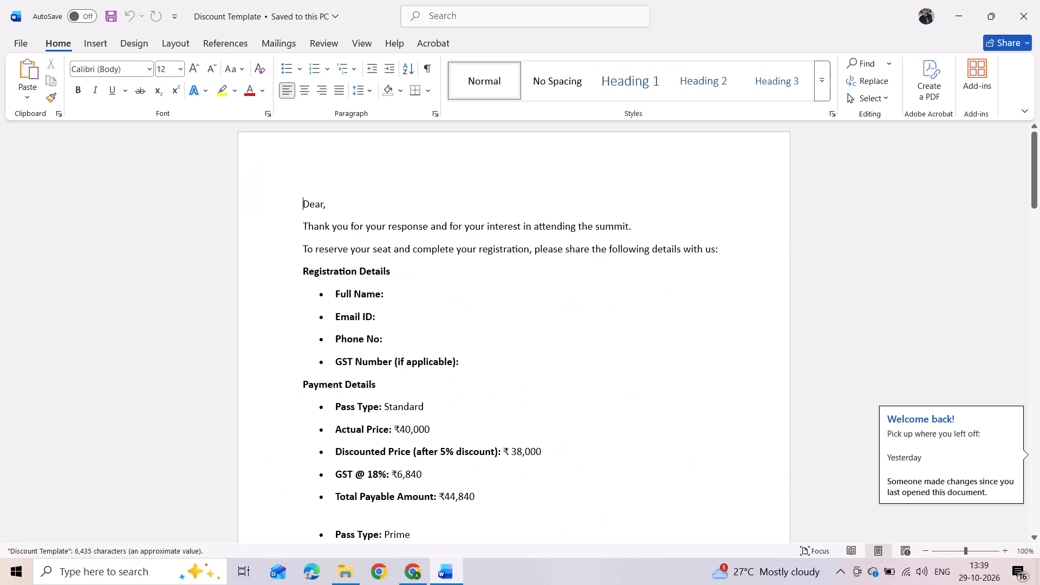
{"action": "left_click", "coordinate": [597, 330]}
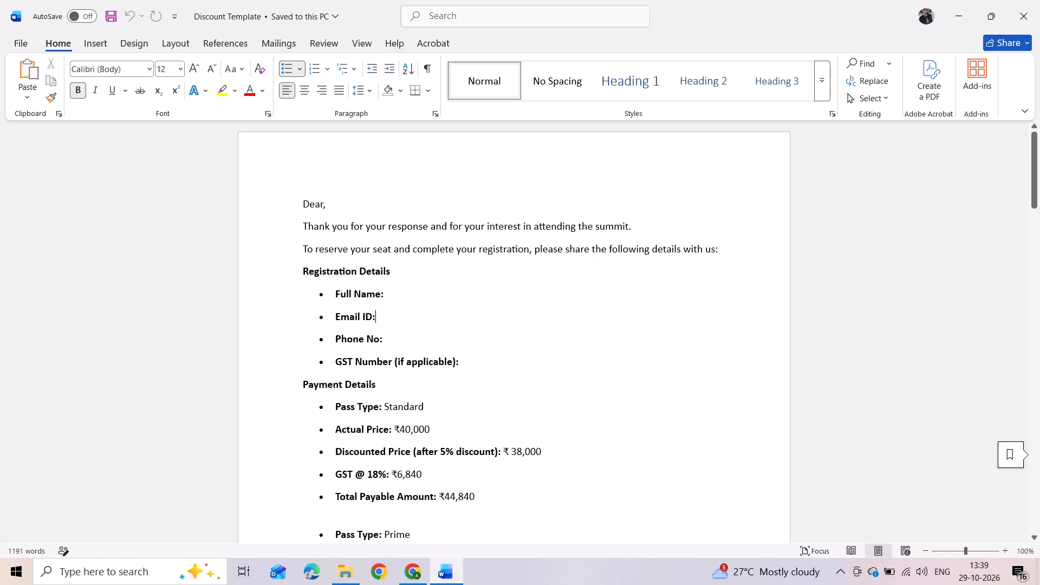
{"action": "scroll", "coordinate": [592, 335], "scroll_direction": "down", "scroll_amount": 3}
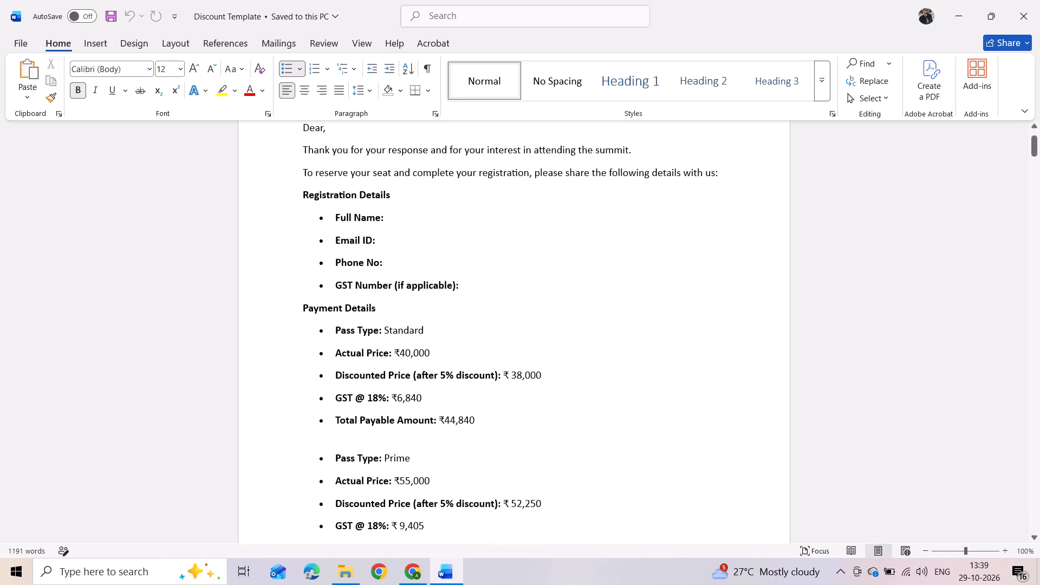
{"action": "scroll", "coordinate": [563, 328], "scroll_direction": "down", "scroll_amount": 3}
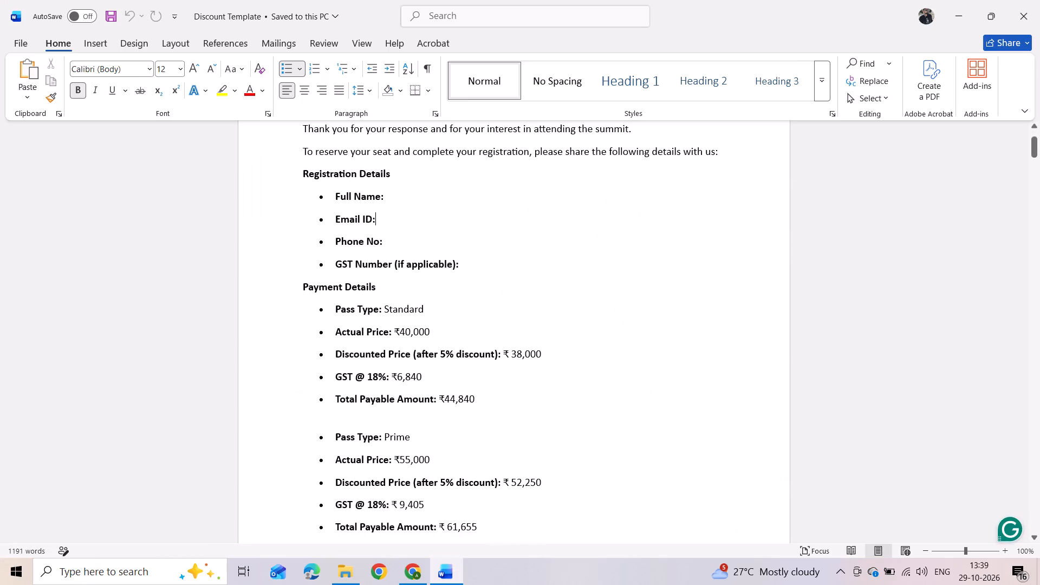
{"action": "scroll", "coordinate": [563, 328], "scroll_direction": "down", "scroll_amount": 20}
{"action": "scroll", "coordinate": [563, 328], "scroll_direction": "down", "scroll_amount": 1}
{"action": "scroll", "coordinate": [552, 352], "scroll_direction": "up", "scroll_amount": 1}
{"action": "scroll", "coordinate": [552, 352], "scroll_direction": "down", "scroll_amount": 15}
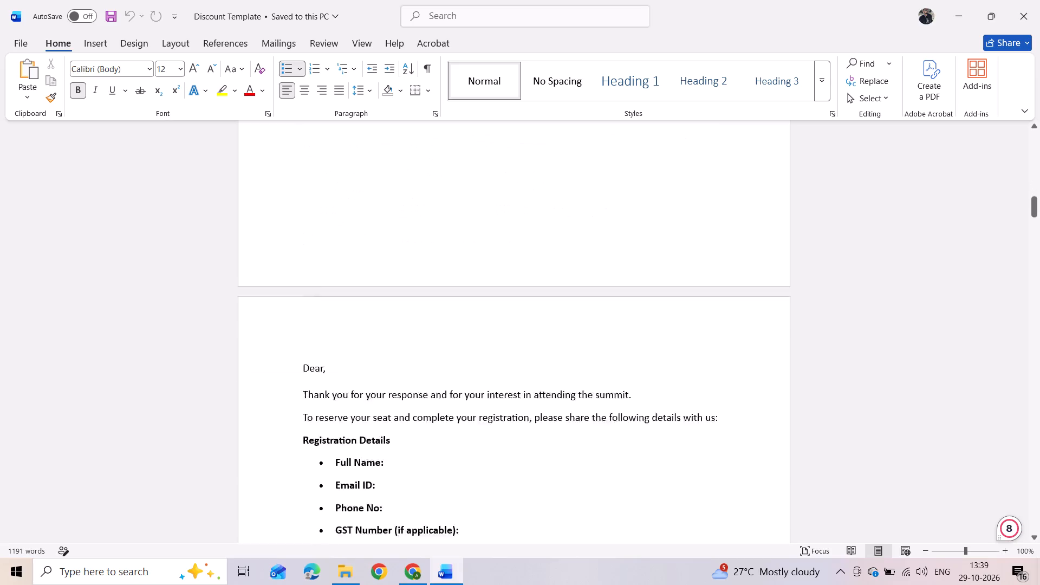
{"action": "scroll", "coordinate": [552, 352], "scroll_direction": "down", "scroll_amount": 11}
{"action": "scroll", "coordinate": [552, 353], "scroll_direction": "up", "scroll_amount": 4}
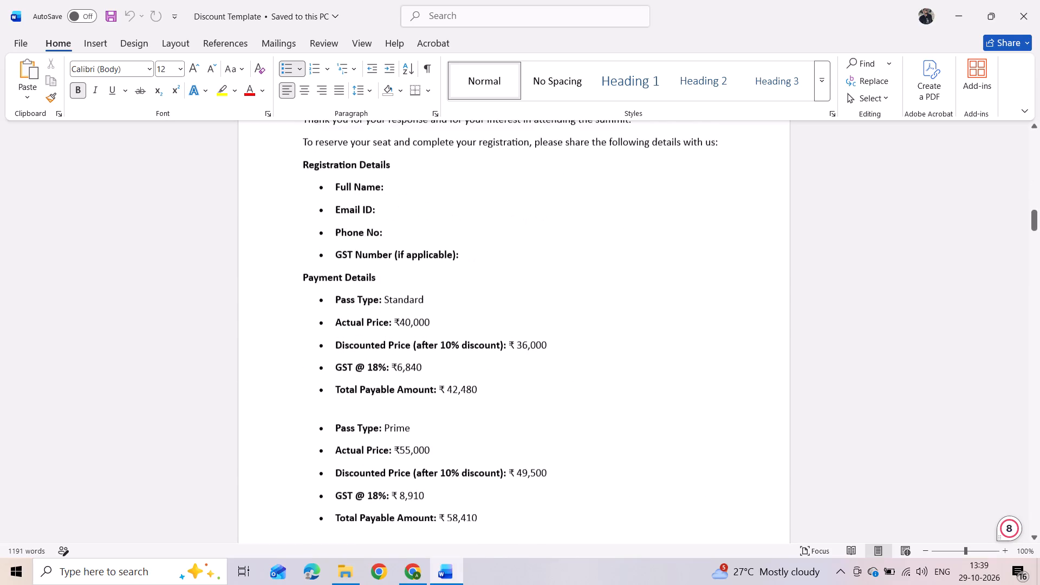
{"action": "scroll", "coordinate": [354, 297], "scroll_direction": "up", "scroll_amount": 3}
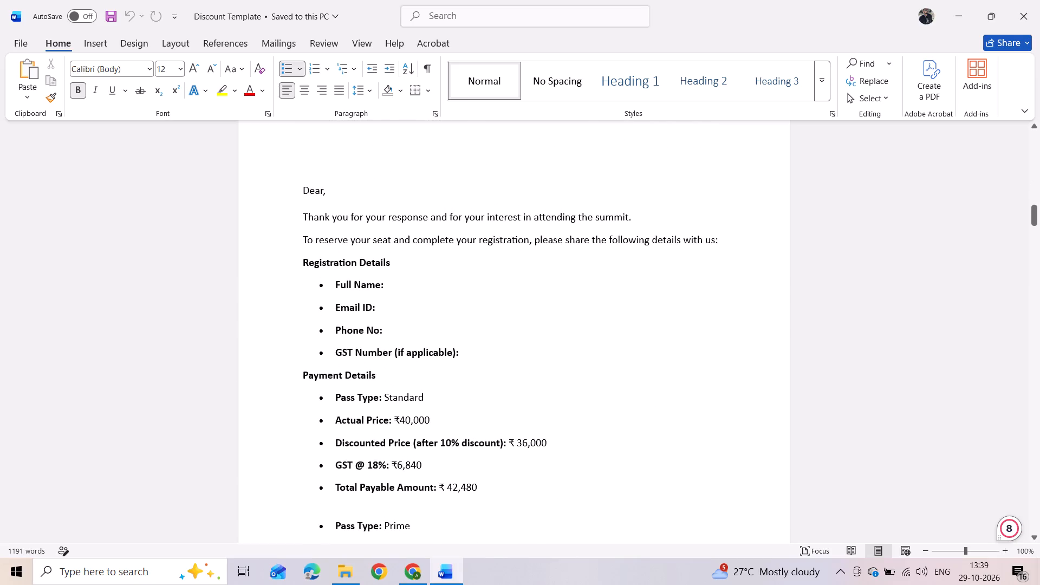
{"action": "scroll", "coordinate": [299, 255], "scroll_direction": "down", "scroll_amount": 20}
{"action": "scroll", "coordinate": [299, 255], "scroll_direction": "down", "scroll_amount": 7}
{"action": "scroll", "coordinate": [506, 436], "scroll_direction": "up", "scroll_amount": 1}
{"action": "scroll", "coordinate": [517, 435], "scroll_direction": "down", "scroll_amount": 12}
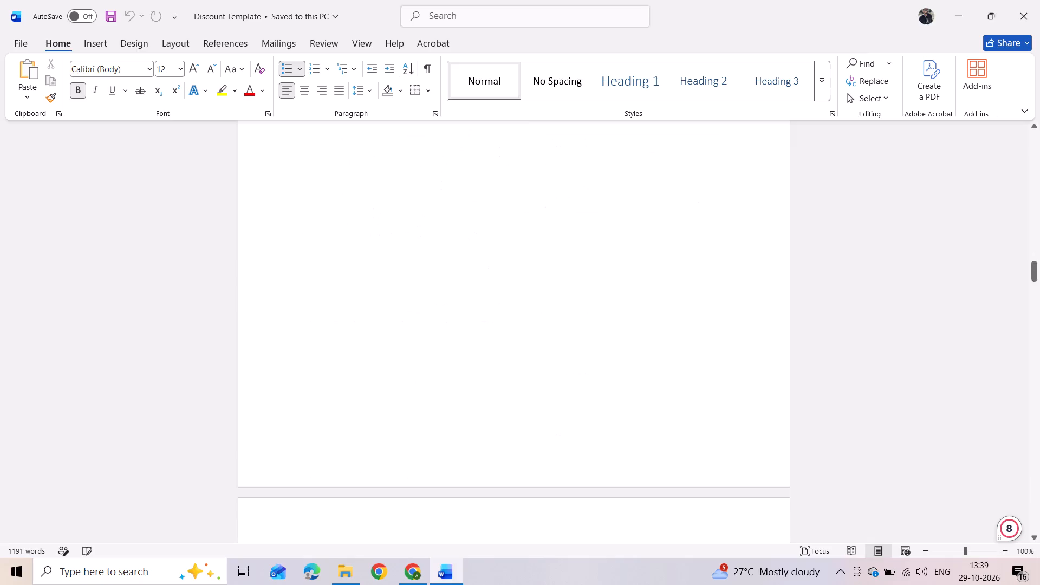
{"action": "scroll", "coordinate": [519, 430], "scroll_direction": "down", "scroll_amount": 9}
{"action": "scroll", "coordinate": [519, 428], "scroll_direction": "down", "scroll_amount": 20}
{"action": "scroll", "coordinate": [519, 428], "scroll_direction": "down", "scroll_amount": 6}
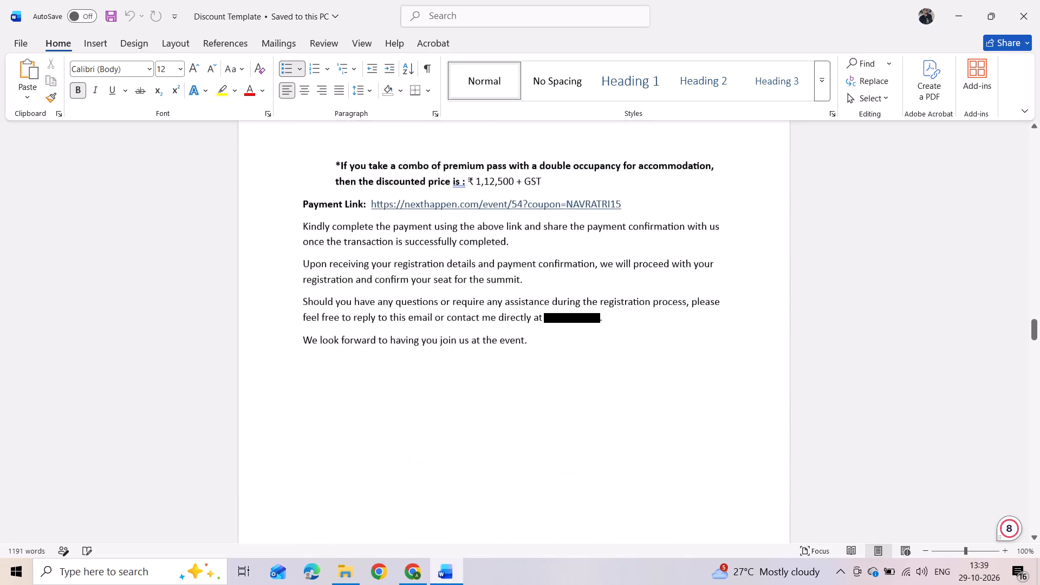
{"action": "scroll", "coordinate": [517, 428], "scroll_direction": "down", "scroll_amount": 9}
{"action": "scroll", "coordinate": [708, 392], "scroll_direction": "down", "scroll_amount": 20}
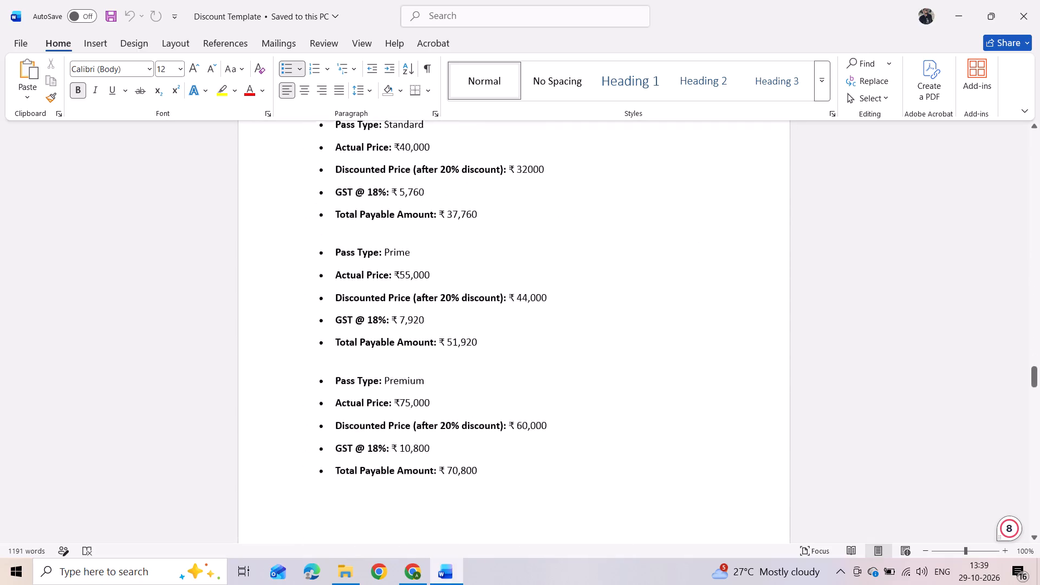
{"action": "scroll", "coordinate": [531, 355], "scroll_direction": "down", "scroll_amount": 20}
{"action": "scroll", "coordinate": [531, 355], "scroll_direction": "down", "scroll_amount": 12}
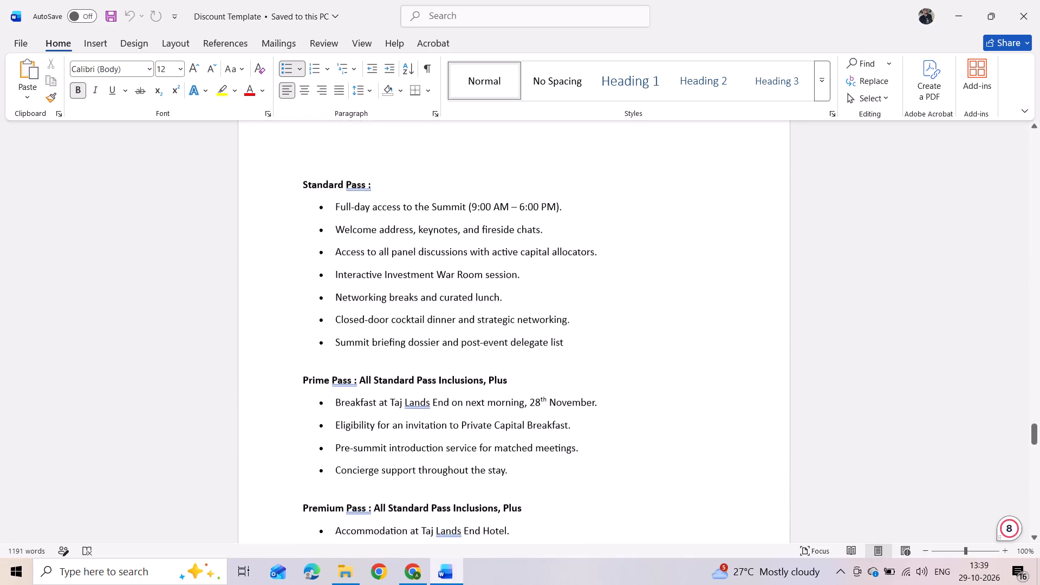
Select the Standard, Prime and Premium Pass inclusions text, from the Standard Pass heading through the Taj Lands End accommodation line.
{"action": "left_click_drag", "start_coordinate": [301, 182], "coordinate": [309, 187]}
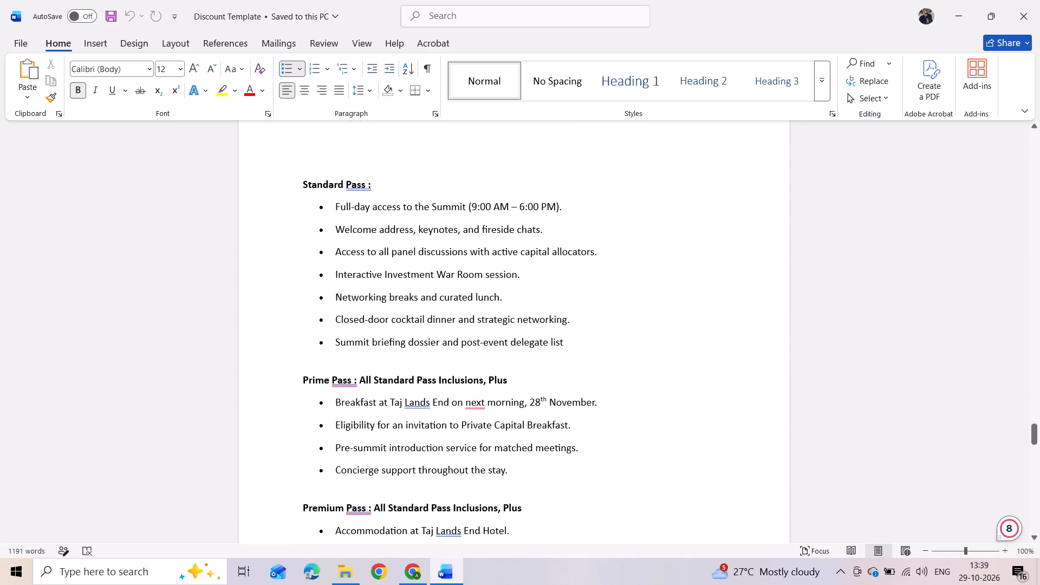
{"action": "left_click_drag", "start_coordinate": [309, 187], "coordinate": [367, 260]}
{"action": "scroll", "coordinate": [361, 251], "scroll_direction": "down", "scroll_amount": 9}
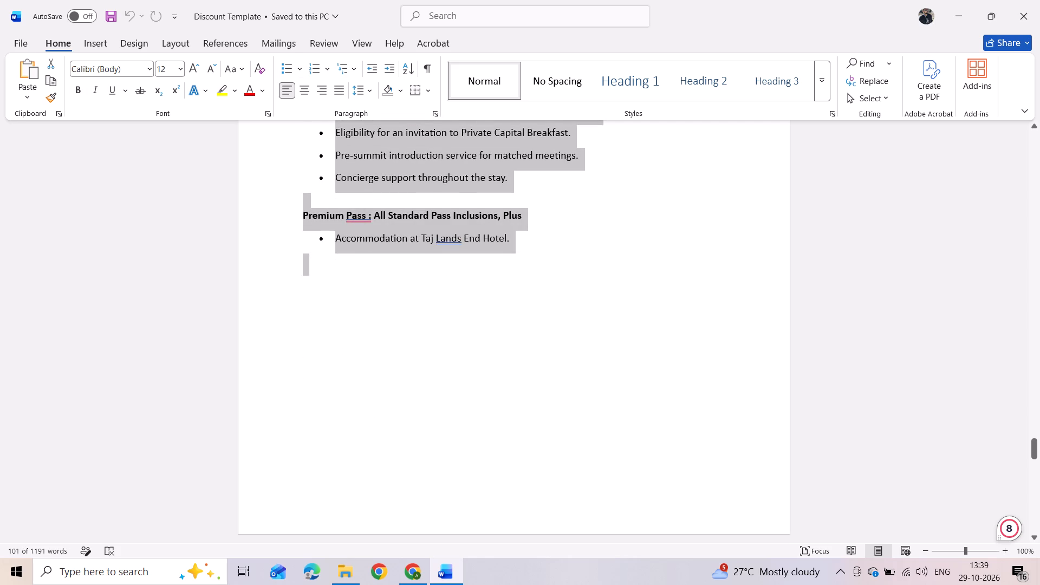
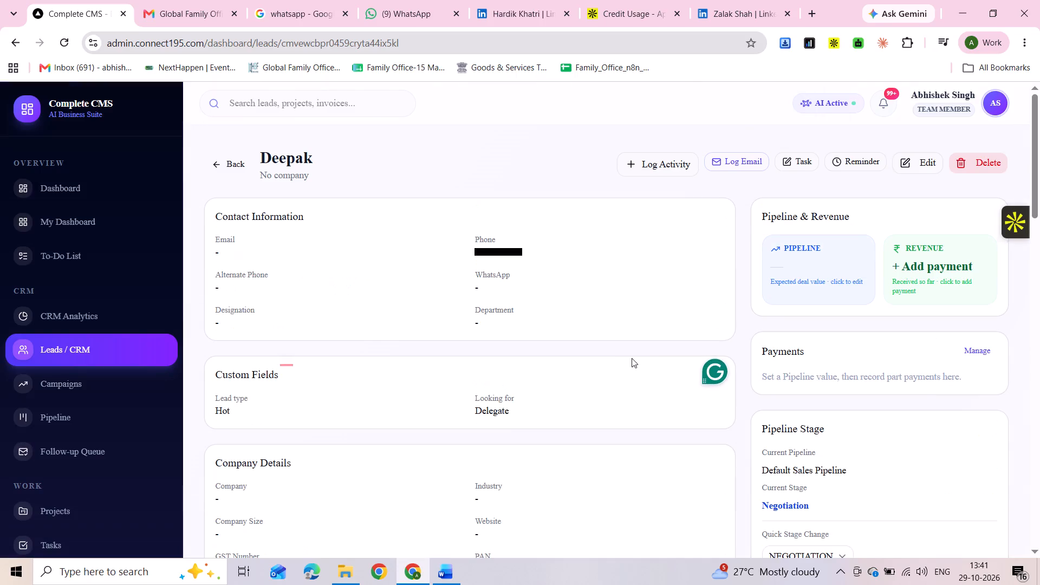
{"action": "left_click", "coordinate": [227, 164]}
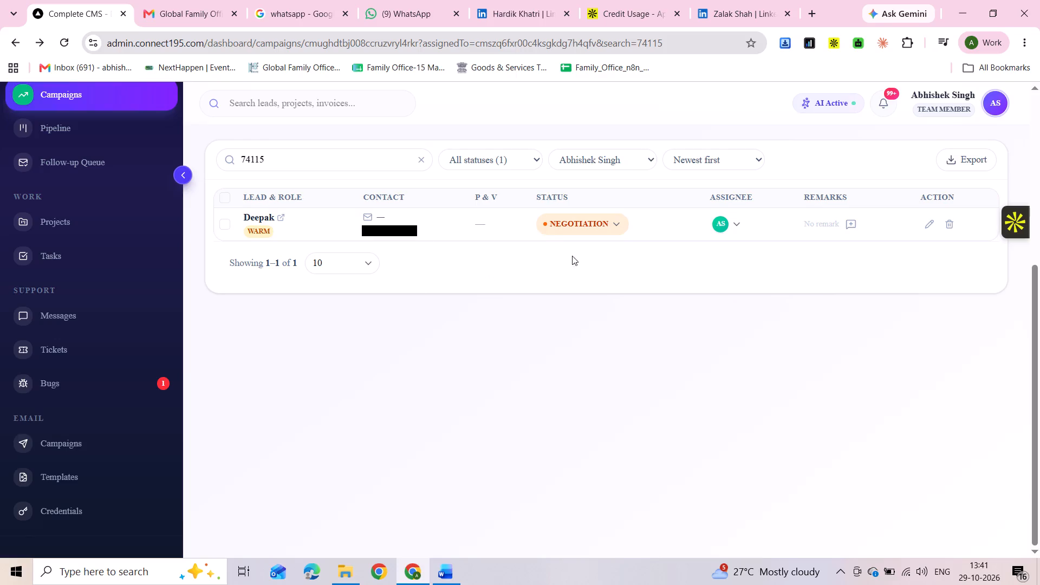
{"action": "left_click", "coordinate": [424, 162]}
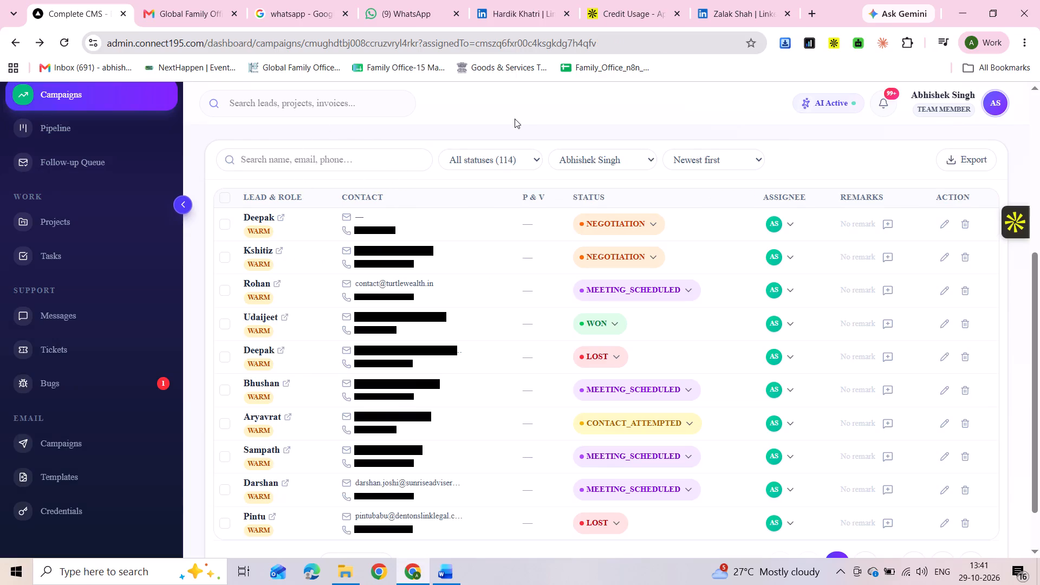